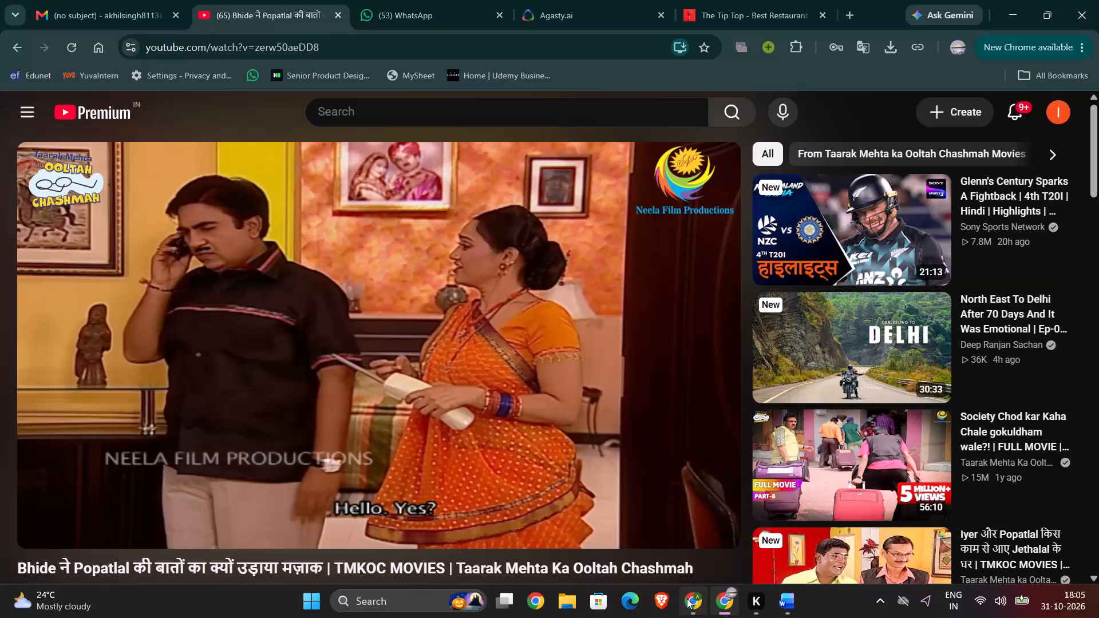
Switch to the Cliq browser window and reply "Axa axa bol do" in Abhinav's chat with unread messages.
{"action": "left_click", "coordinate": [724, 603]}
{"action": "left_click", "coordinate": [724, 603]}
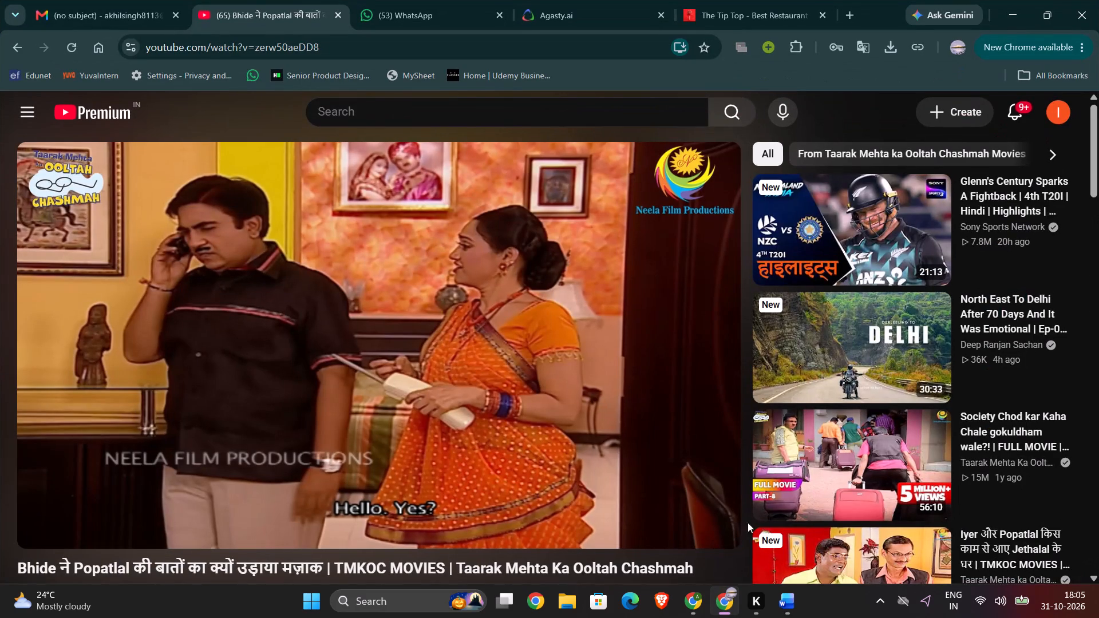
{"action": "left_click", "coordinate": [684, 592]}
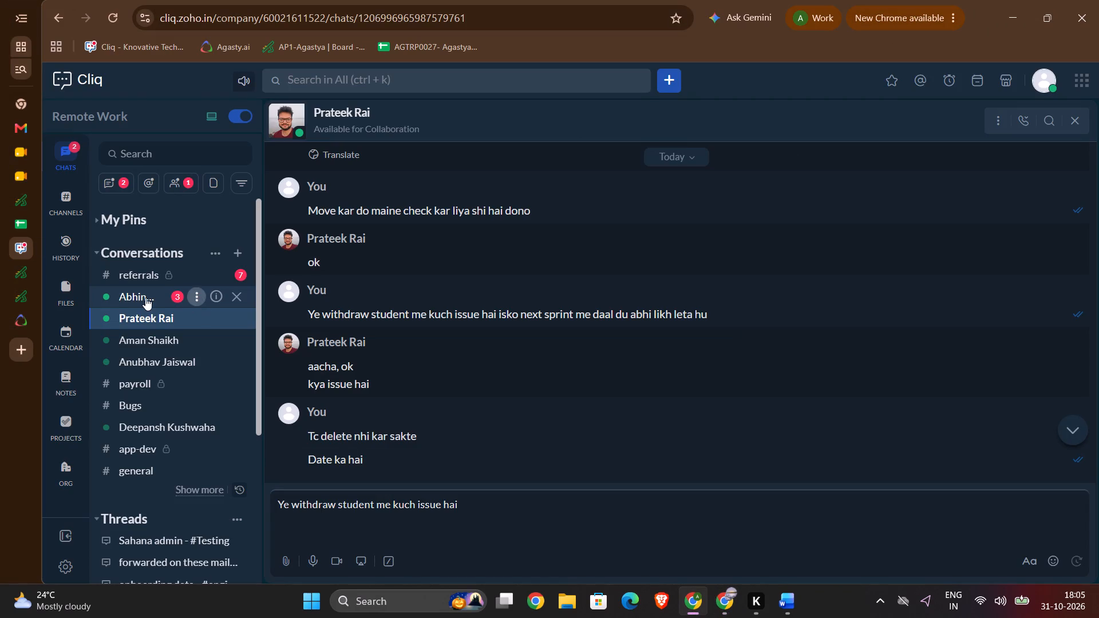
{"action": "left_click", "coordinate": [137, 296]}
{"action": "left_click", "coordinate": [364, 515]}
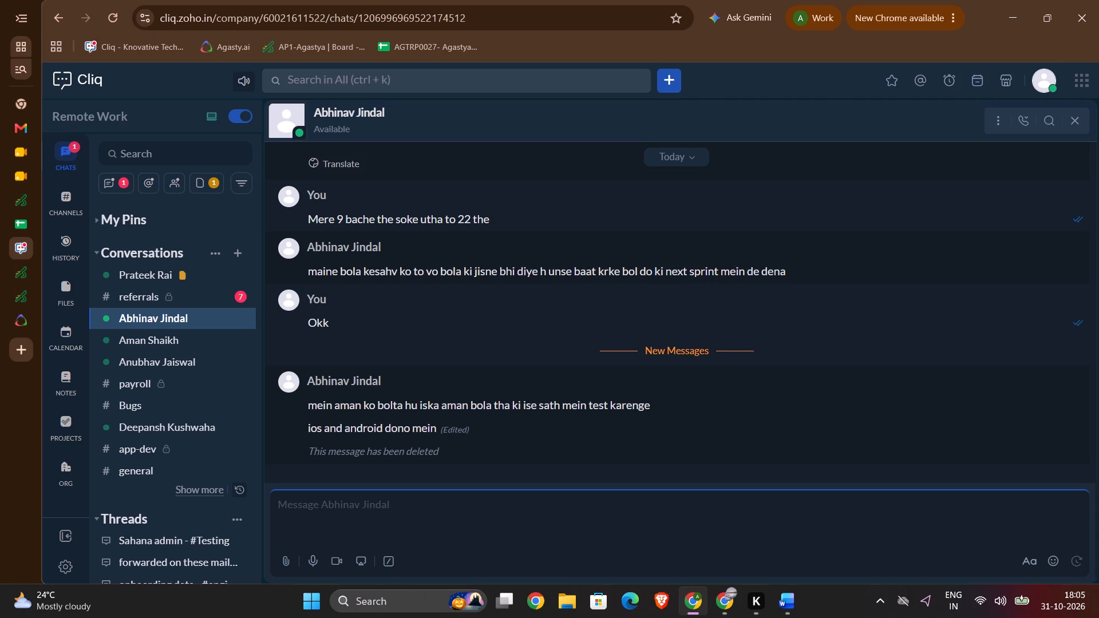
{"action": "type", "text": "Axa axa bol do"}
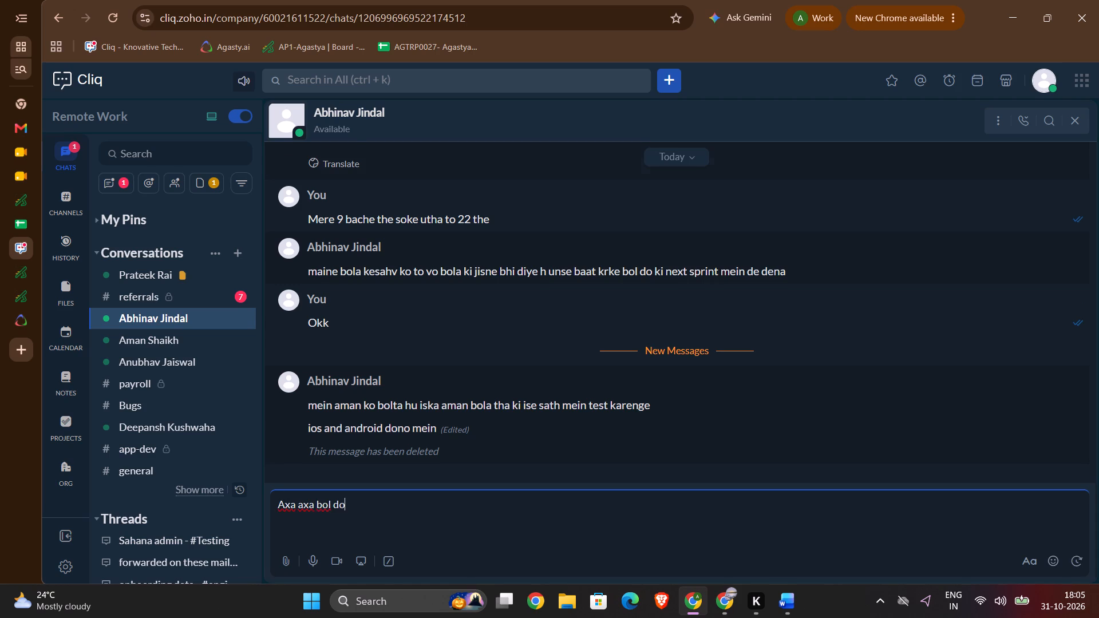
{"action": "key", "text": "Return"}
Read the new messages in the referrals channel through to the latest one.
{"action": "left_click", "coordinate": [136, 296]}
{"action": "left_click", "coordinate": [135, 314]}
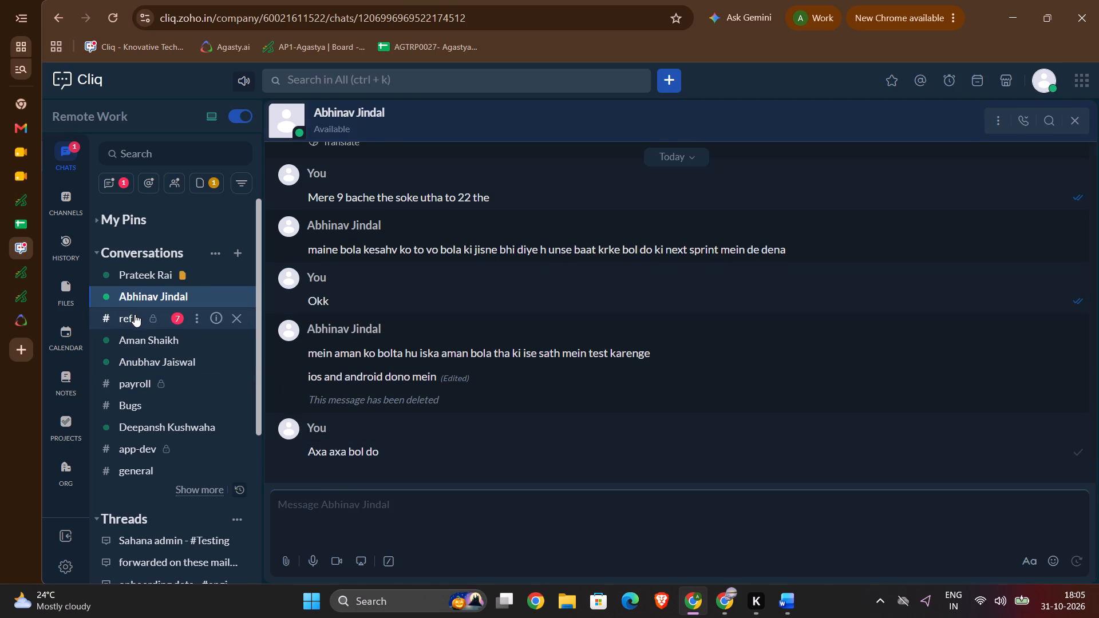
{"action": "scroll", "coordinate": [462, 388], "scroll_direction": "down", "scroll_amount": 1}
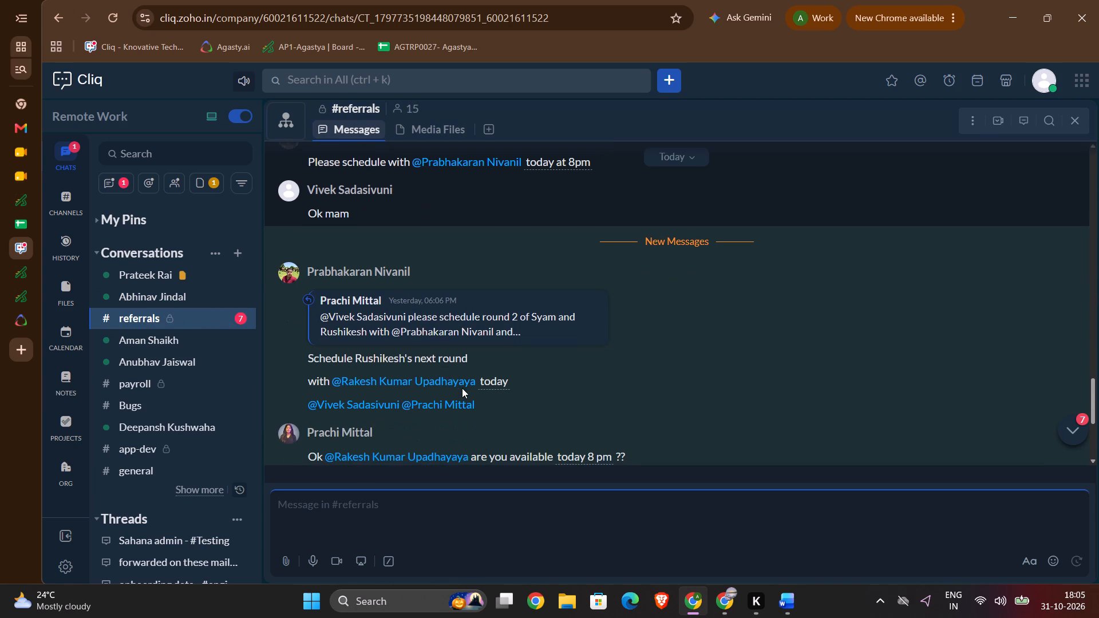
{"action": "scroll", "coordinate": [462, 388], "scroll_direction": "down", "scroll_amount": 1}
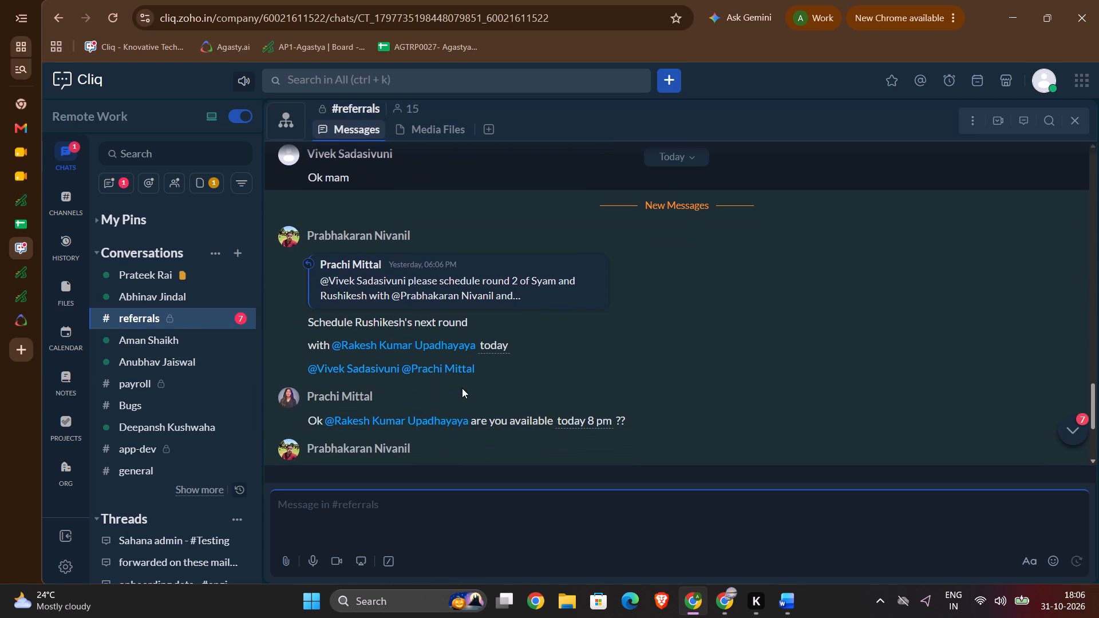
{"action": "scroll", "coordinate": [462, 388], "scroll_direction": "down", "scroll_amount": 2}
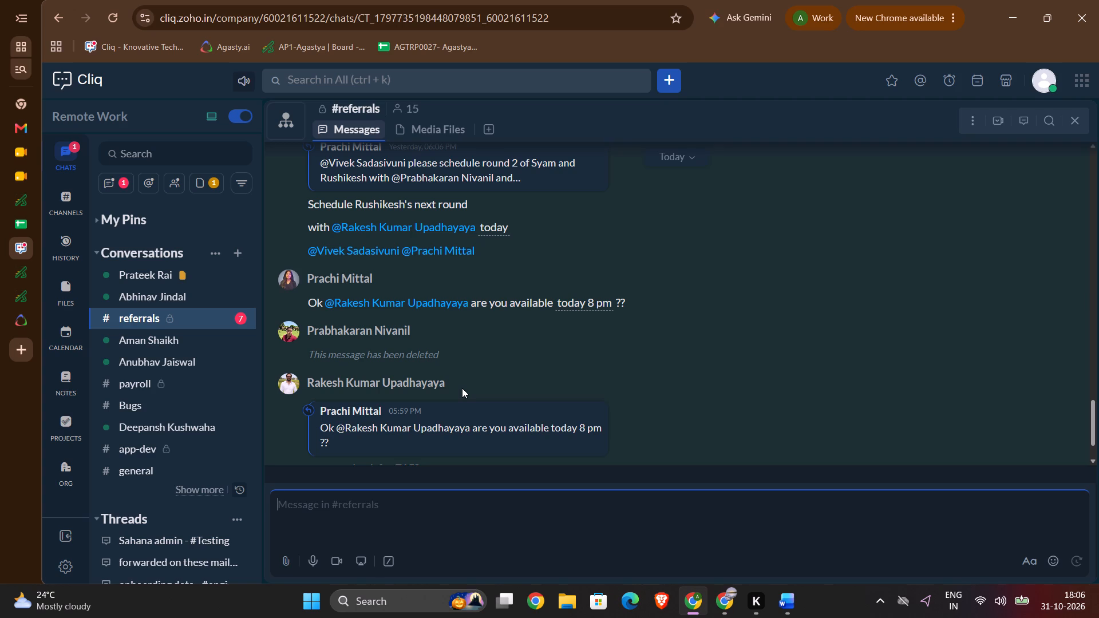
{"action": "scroll", "coordinate": [462, 388], "scroll_direction": "down", "scroll_amount": 2}
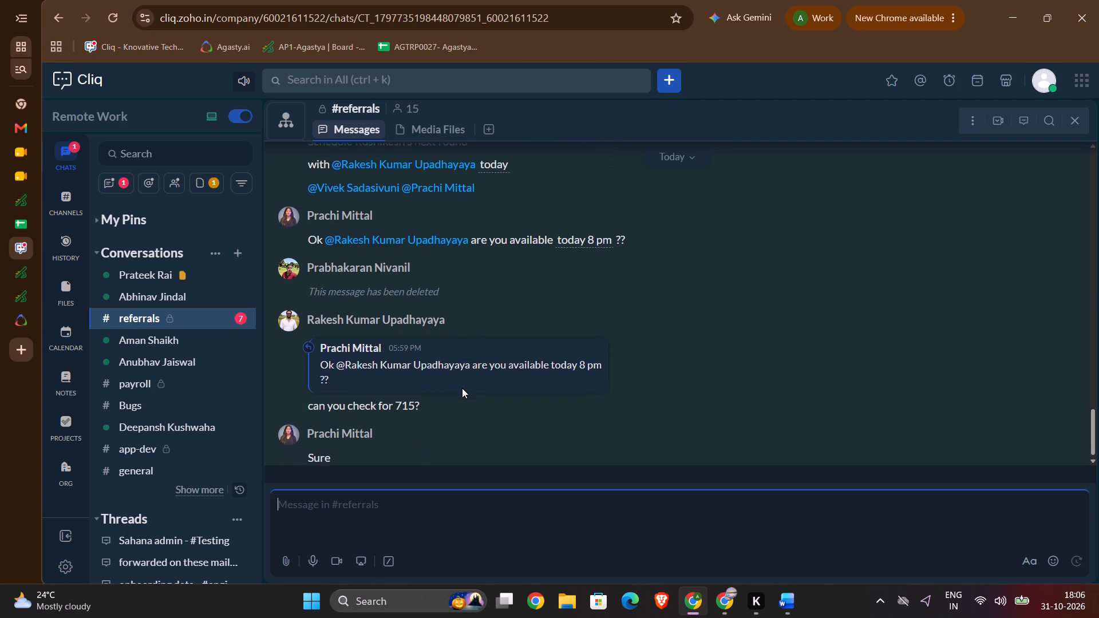
{"action": "scroll", "coordinate": [462, 388], "scroll_direction": "down", "scroll_amount": 1}
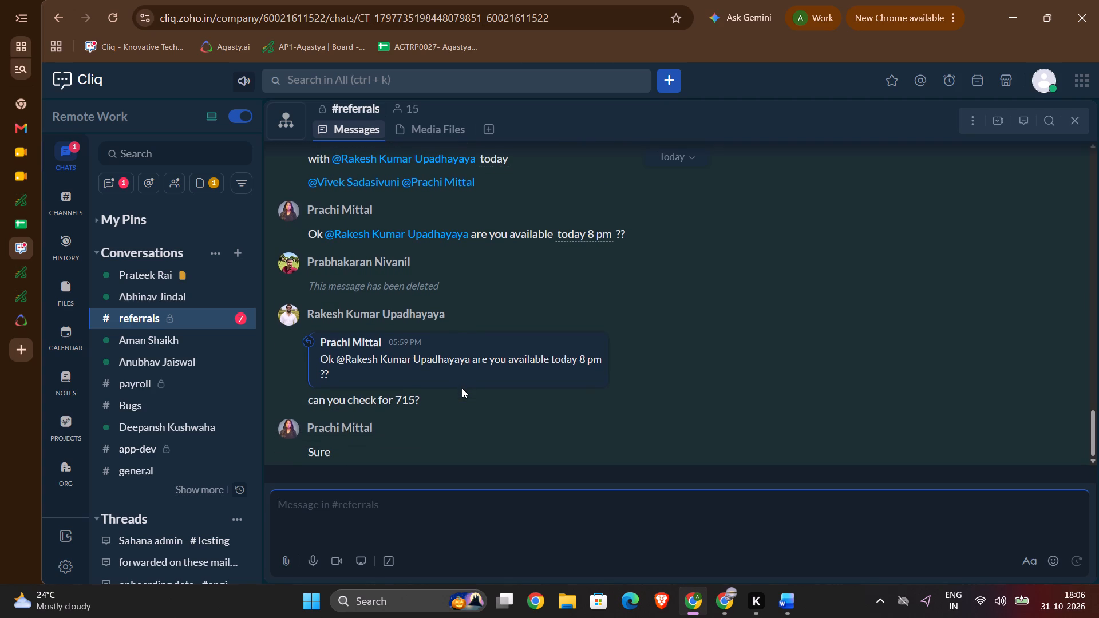
{"action": "scroll", "coordinate": [462, 388], "scroll_direction": "down", "scroll_amount": 2}
{"action": "scroll", "coordinate": [395, 288], "scroll_direction": "down", "scroll_amount": 1}
{"action": "left_click", "coordinate": [339, 510]}
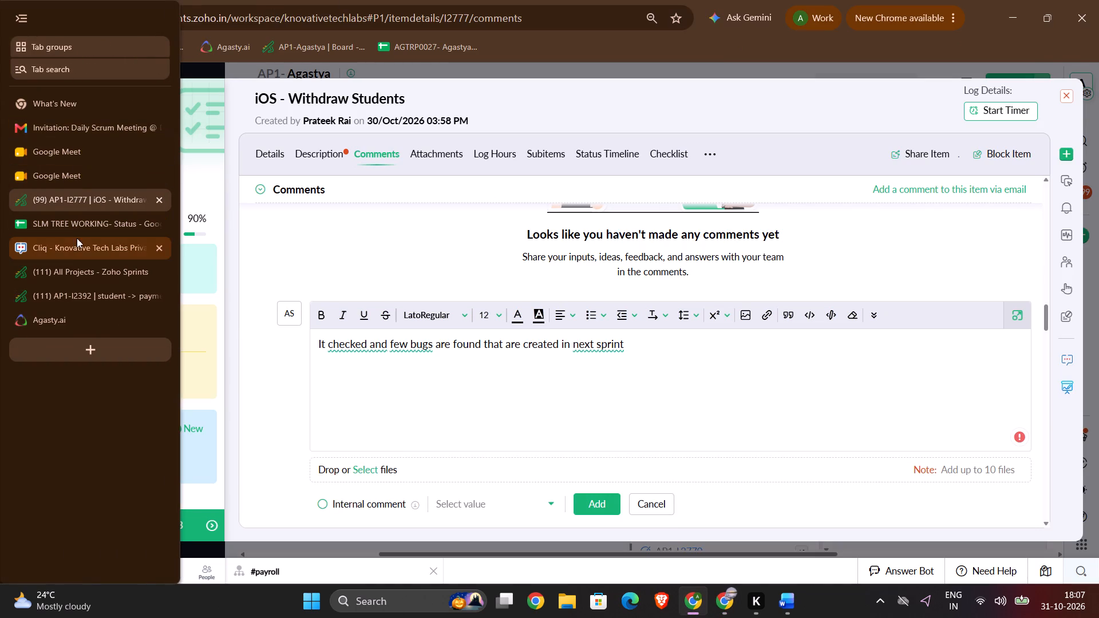
{"action": "left_click", "coordinate": [68, 255]}
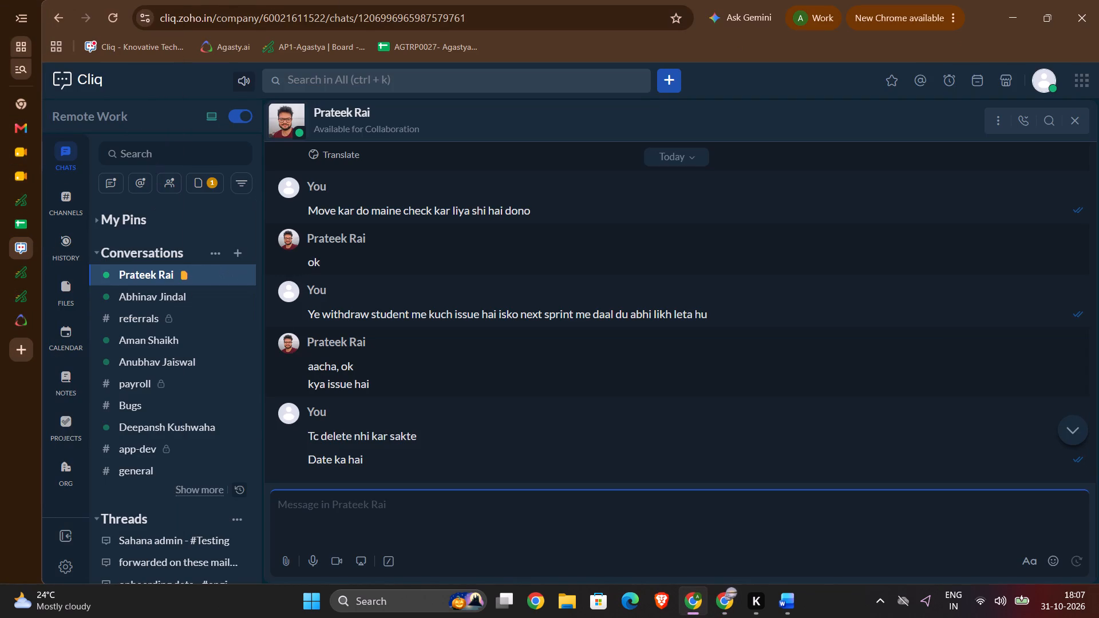
{"action": "left_click", "coordinate": [151, 156]}
{"action": "type", "text": "pra"}
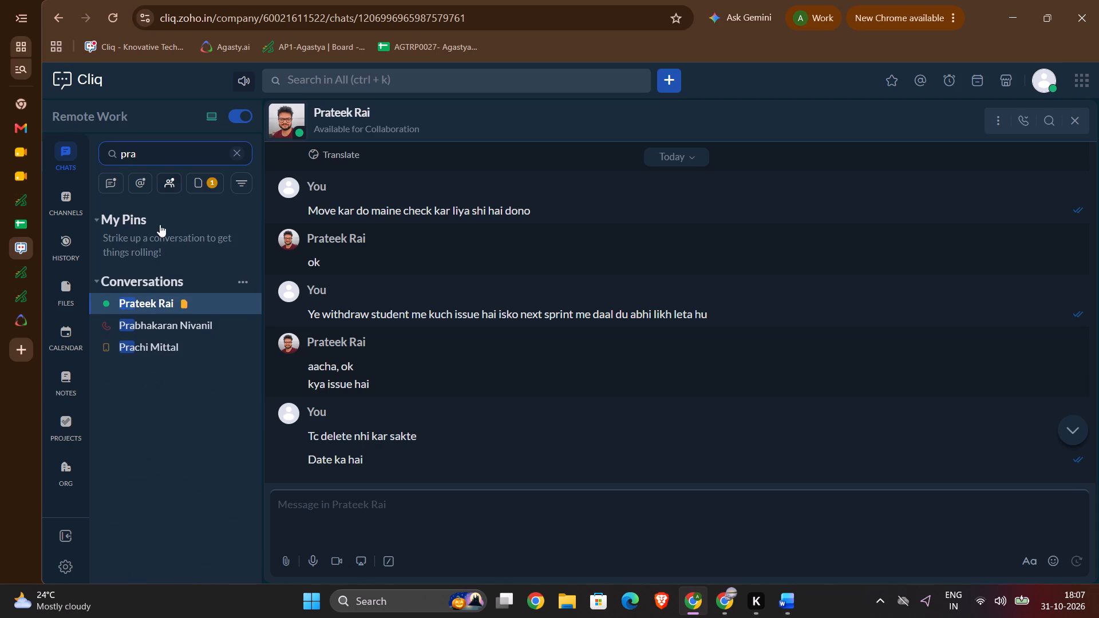
{"action": "left_click", "coordinate": [136, 344]}
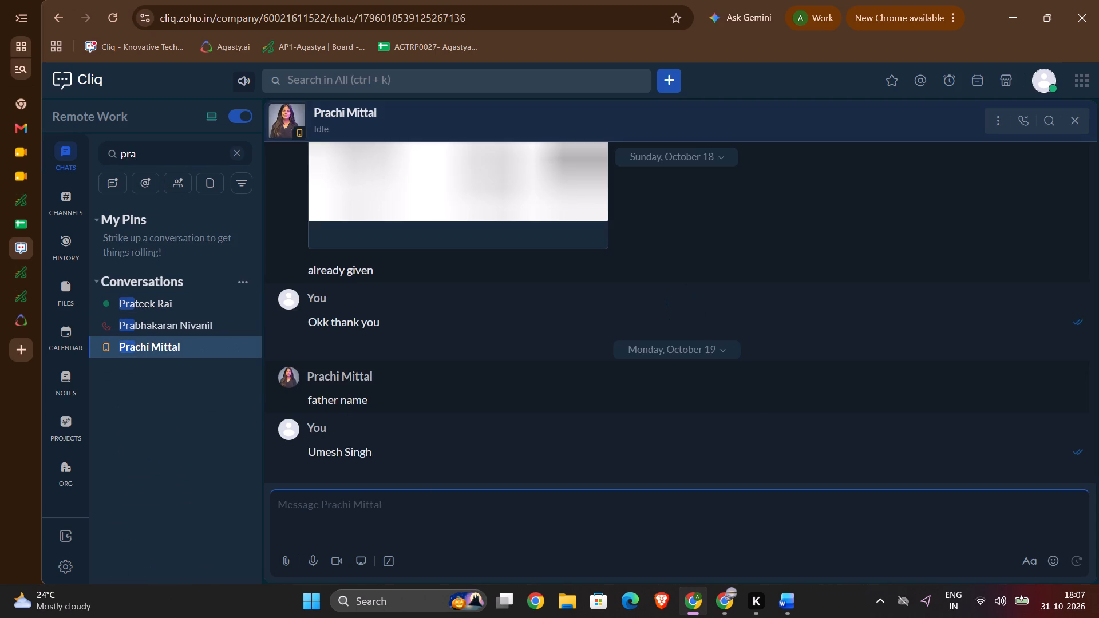
Send the greeting "Hello prachi" in Prachi's chat.
{"action": "left_click", "coordinate": [390, 519]}
{"action": "type", "text": "Heel"}
{"action": "key", "text": "BackSpace"}
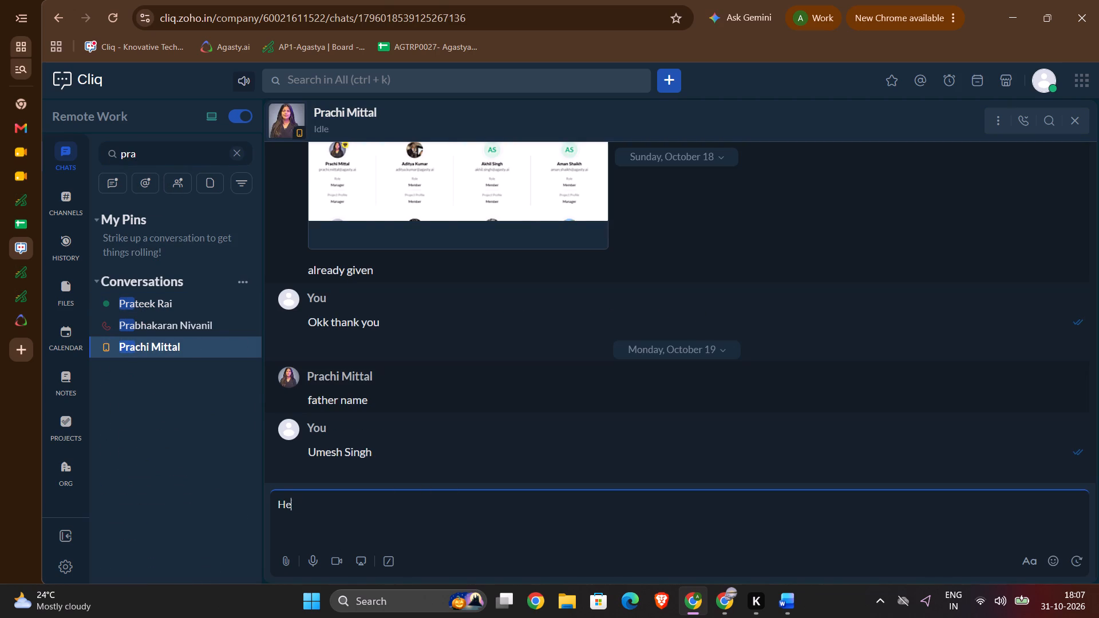
{"action": "key", "text": "BackSpace"}
{"action": "type", "text": "llo"}
{"action": "scroll", "coordinate": [426, 377], "scroll_direction": "up", "scroll_amount": 4}
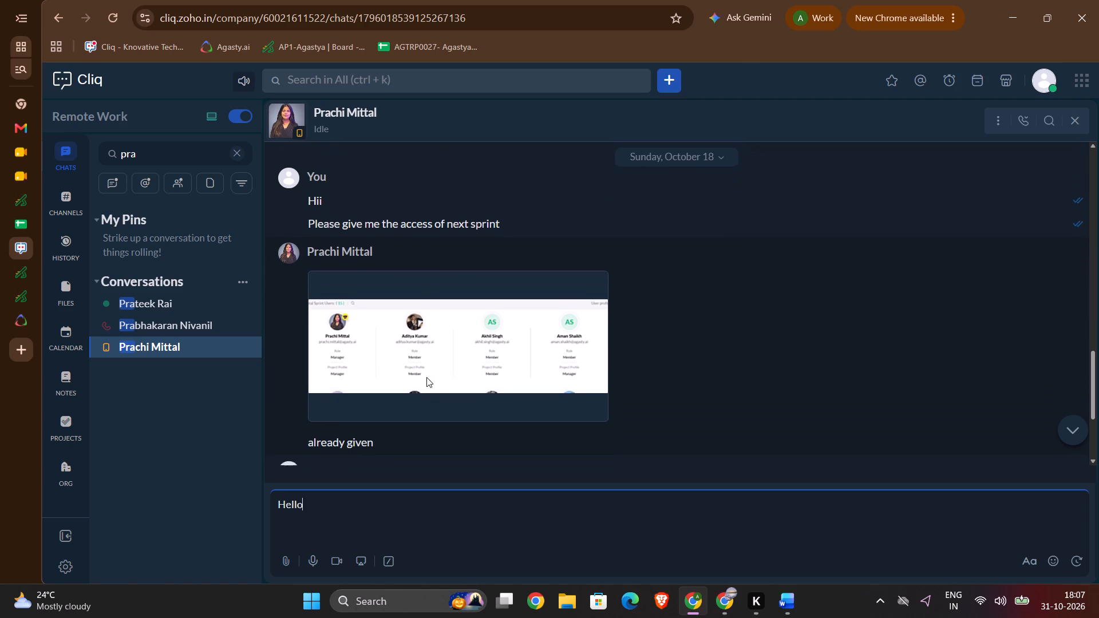
{"action": "scroll", "coordinate": [426, 377], "scroll_direction": "down", "scroll_amount": 4}
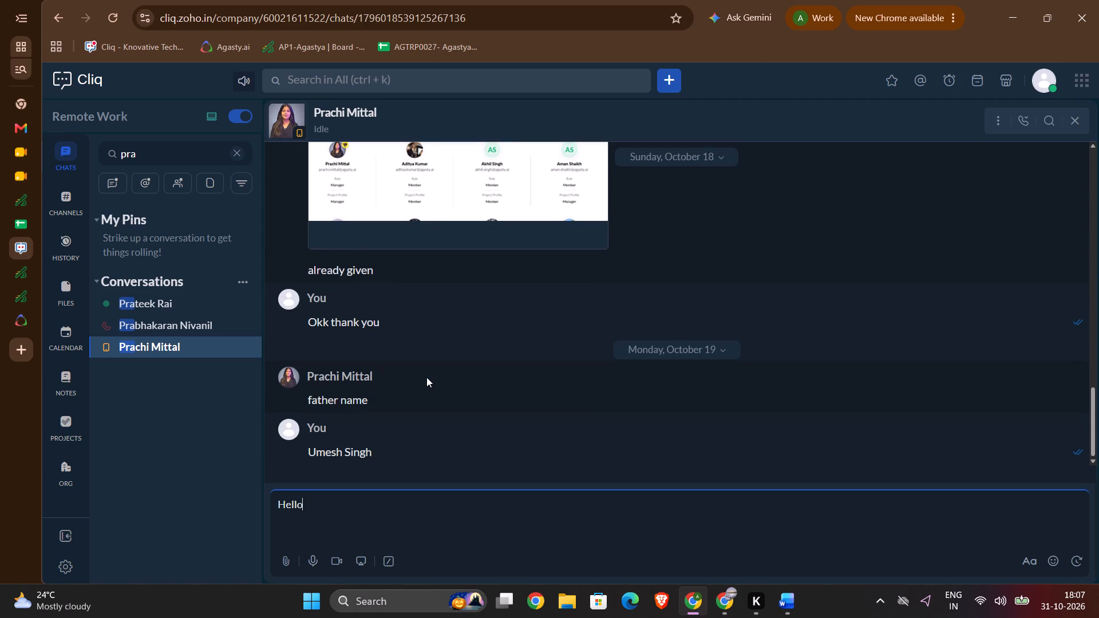
{"action": "key", "text": "space"}
{"action": "type", "text": "prachi"}
{"action": "key", "text": "Return"}
Send Prachi the message "Can you give me the access of next sprint.".
{"action": "type", "text": "Can you give me the"}
{"action": "key", "text": "space"}
{"action": "type", "text": "access of"}
{"action": "key", "text": "space"}
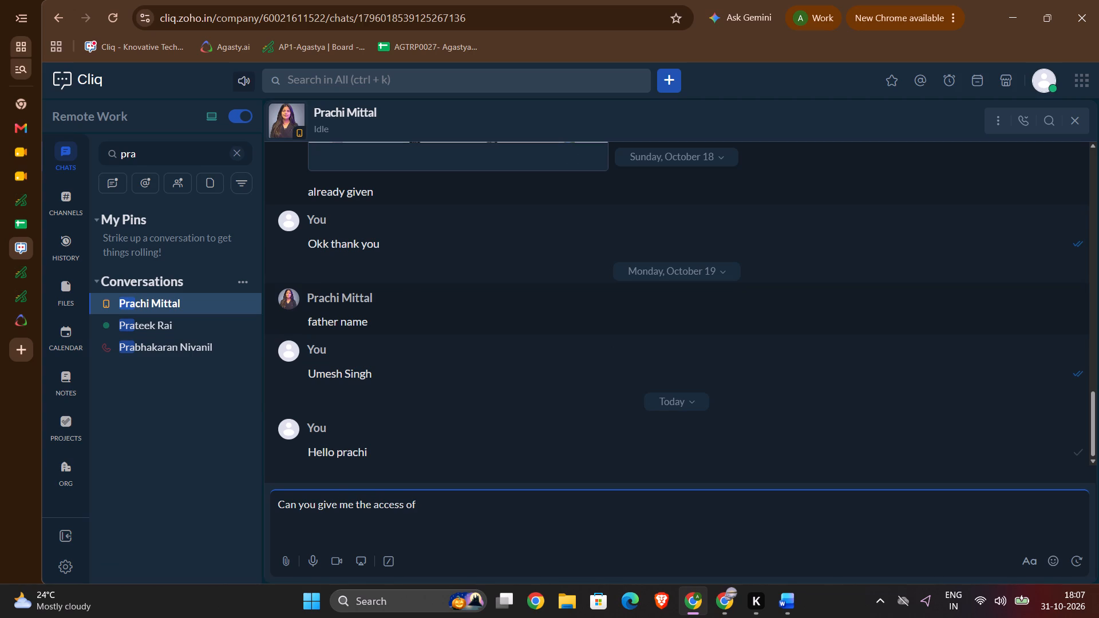
{"action": "type", "text": "next sprint"}
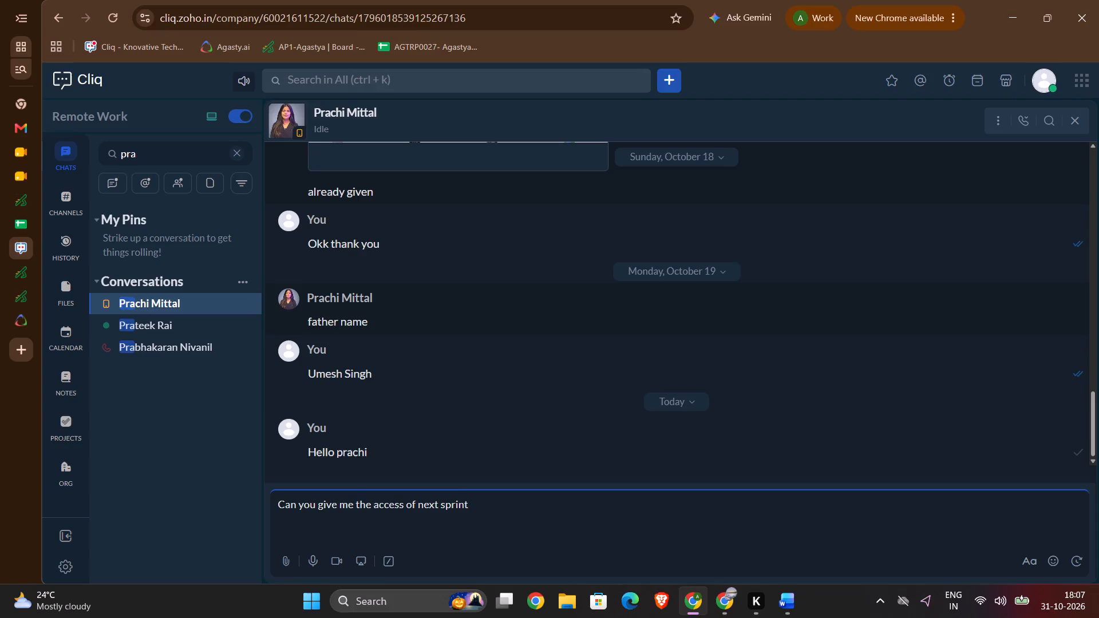
{"action": "key", "text": "period"}
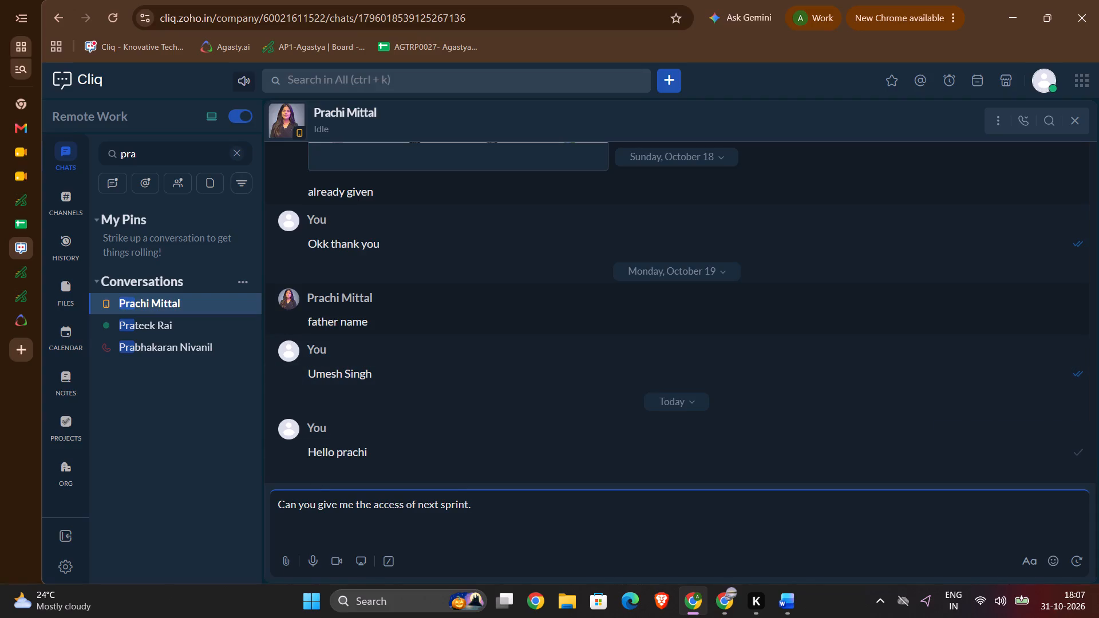
{"action": "key", "text": "Return"}
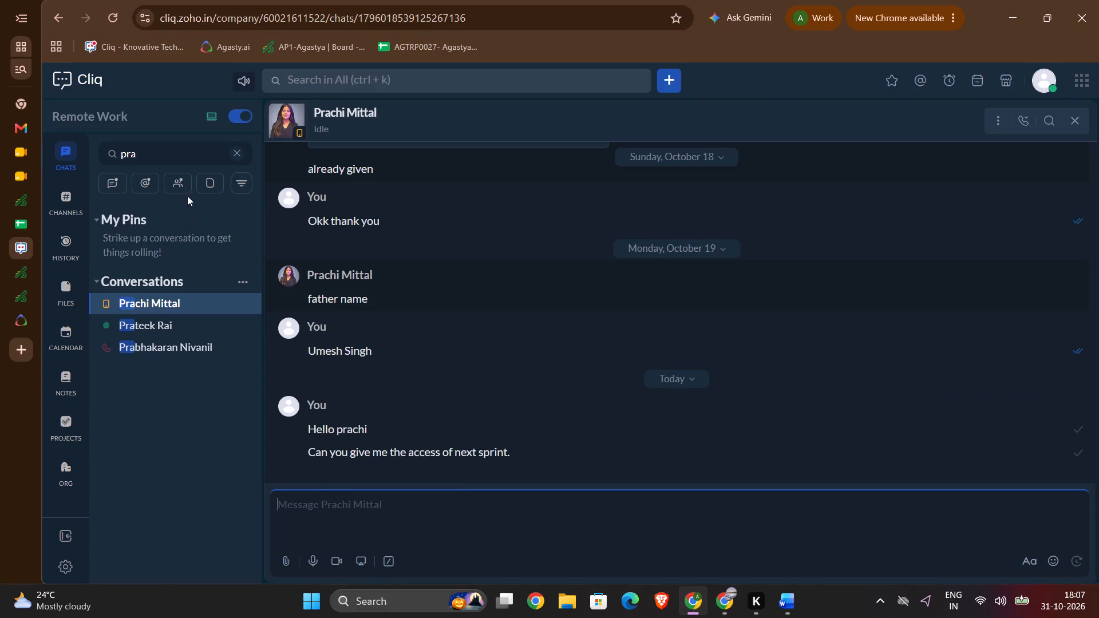
Clear the chat search and check in Remote Work which department members are at work.
{"action": "left_click", "coordinate": [238, 158]}
{"action": "left_click", "coordinate": [103, 123]}
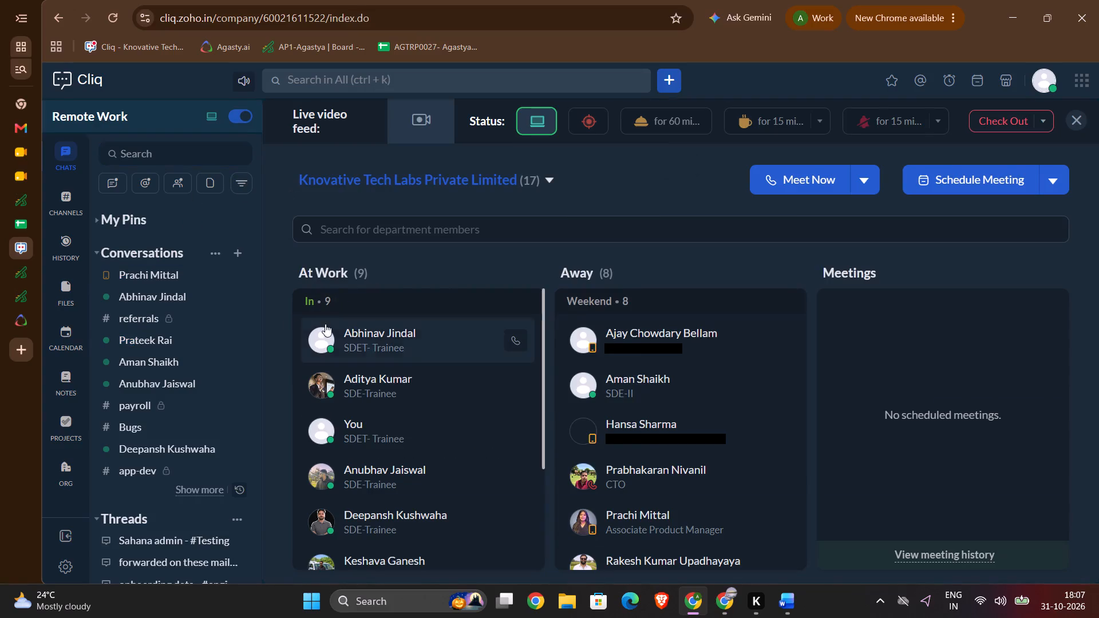
{"action": "scroll", "coordinate": [351, 409], "scroll_direction": "down", "scroll_amount": 4}
{"action": "scroll", "coordinate": [351, 409], "scroll_direction": "up", "scroll_amount": 2}
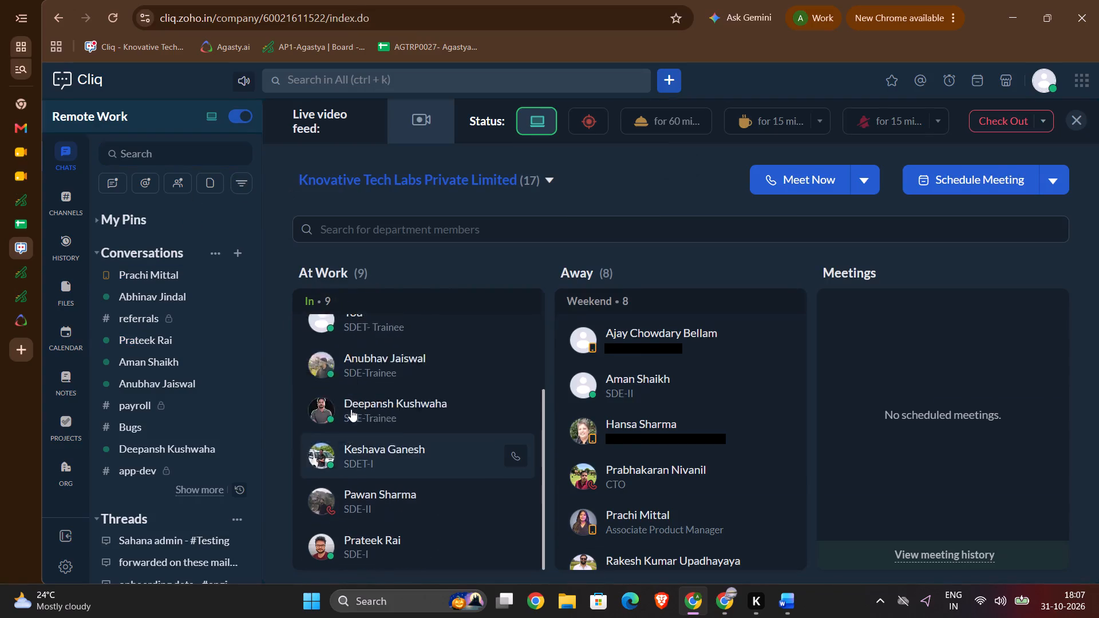
{"action": "scroll", "coordinate": [351, 409], "scroll_direction": "up", "scroll_amount": 3}
Return to the iOS - Withdraw Students item in Zoho Sprints, post the drafted comment and close the item.
{"action": "key", "text": "alt+Tab"}
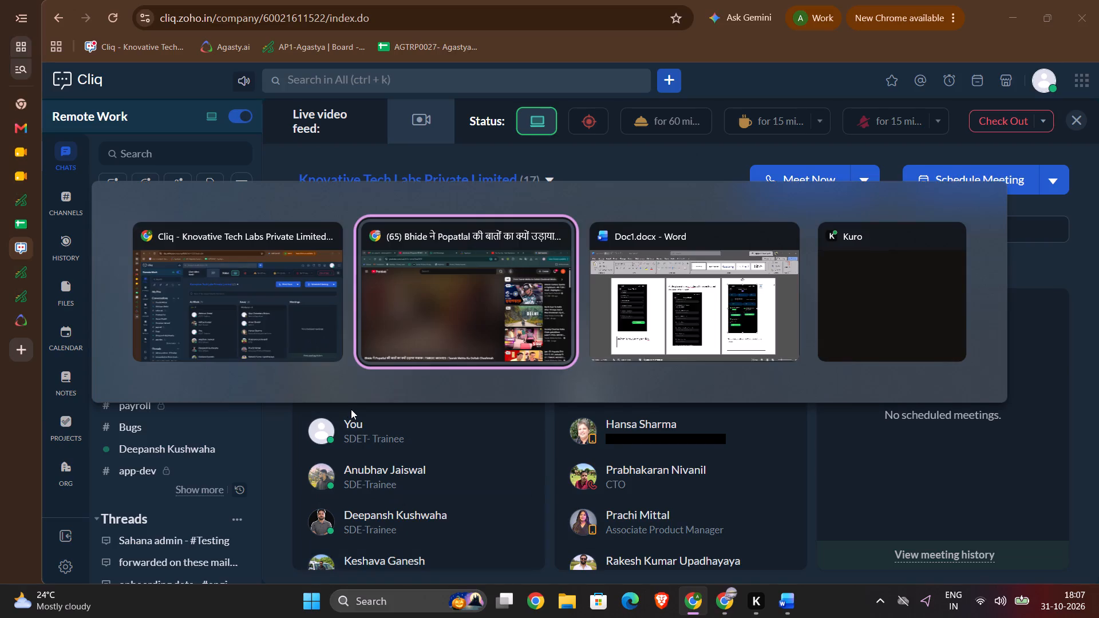
{"action": "key", "text": "alt+Tab"}
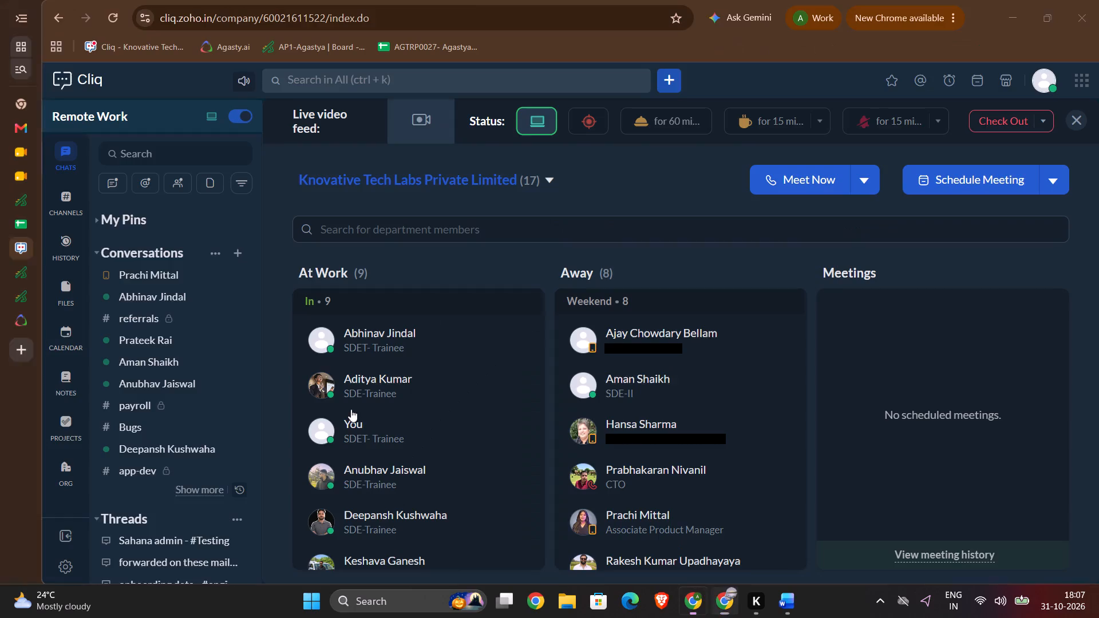
{"action": "left_click", "coordinate": [46, 205]}
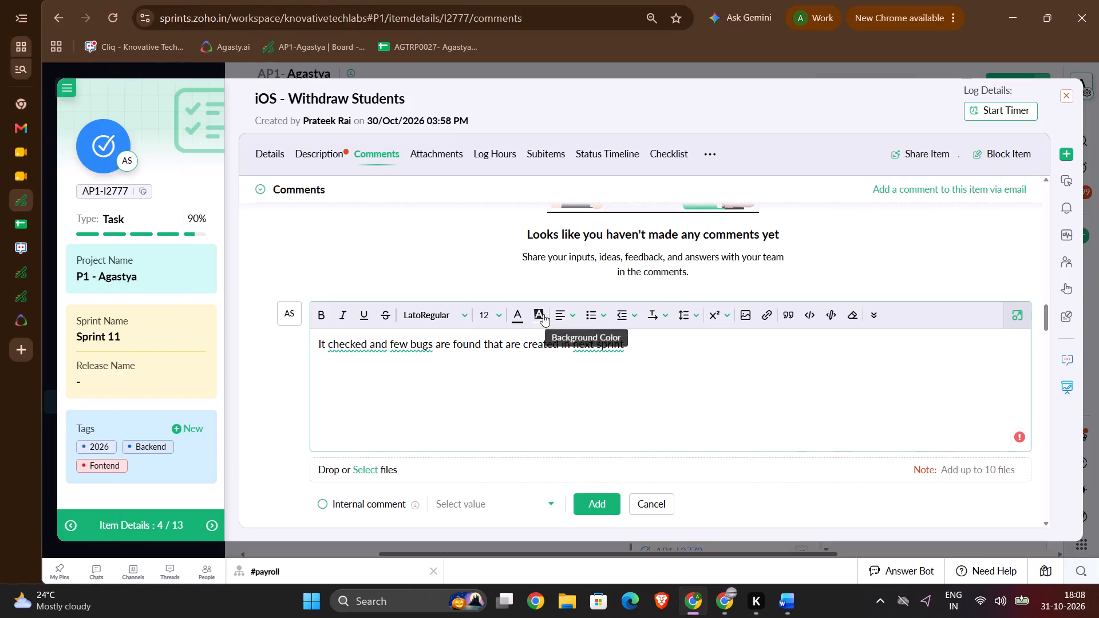
{"action": "scroll", "coordinate": [543, 314], "scroll_direction": "down", "scroll_amount": 1}
{"action": "left_click", "coordinate": [596, 456]}
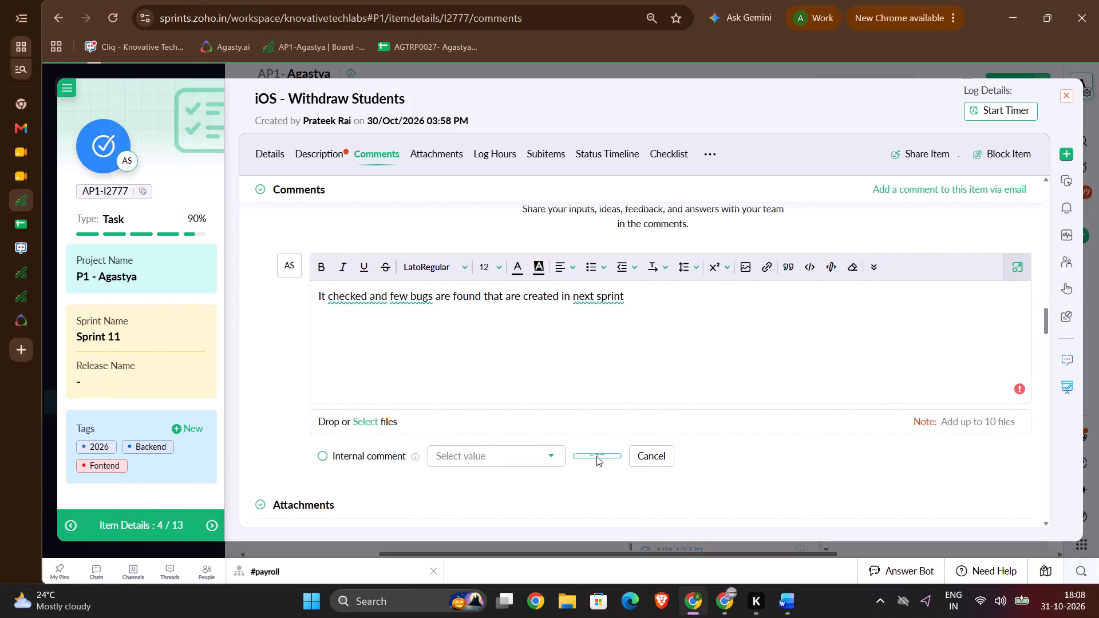
{"action": "left_click", "coordinate": [1066, 91]}
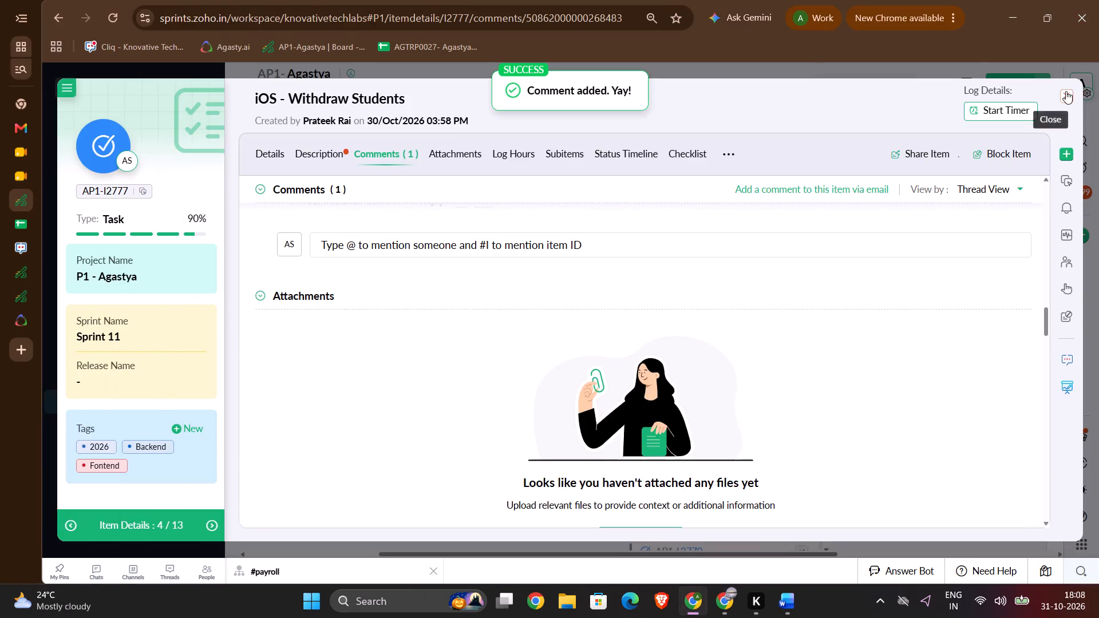
Move the iOS - Withdraw Students item from Testing to Prod Verification on the Sprint 11 board.
{"action": "scroll", "coordinate": [699, 407], "scroll_direction": "down", "scroll_amount": 1}
{"action": "left_click", "coordinate": [699, 407]}
{"action": "left_click_drag", "start_coordinate": [699, 407], "coordinate": [822, 389]}
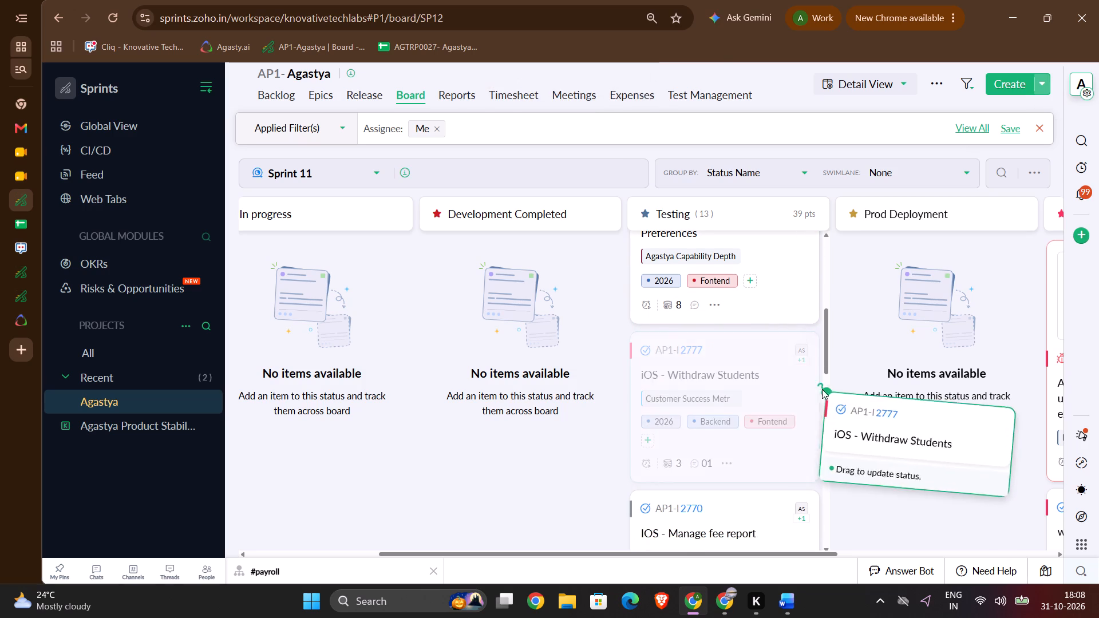
{"action": "left_click_drag", "start_coordinate": [822, 389], "coordinate": [823, 387]}
{"action": "left_click_drag", "start_coordinate": [752, 371], "coordinate": [846, 363]}
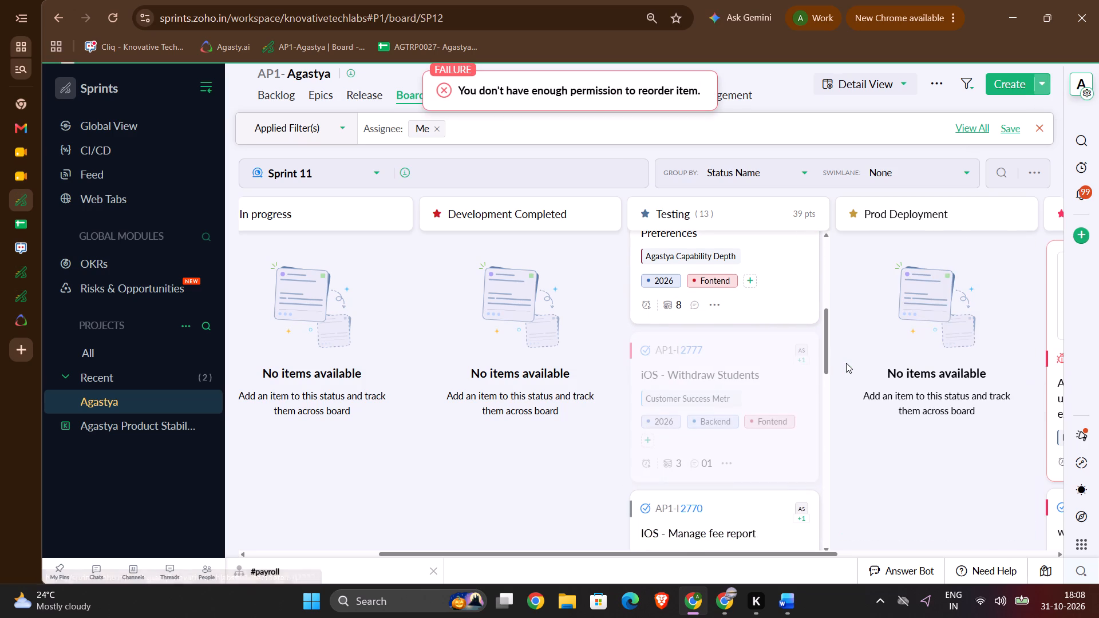
{"action": "scroll", "coordinate": [846, 363], "scroll_direction": "left", "scroll_amount": 3}
{"action": "left_click_drag", "start_coordinate": [744, 304], "coordinate": [888, 406]}
Move the iOS - Withdraw Students item from Prod Verification to Done.
{"action": "scroll", "coordinate": [888, 406], "scroll_direction": "down", "scroll_amount": 1}
{"action": "scroll", "coordinate": [978, 397], "scroll_direction": "down", "scroll_amount": 4}
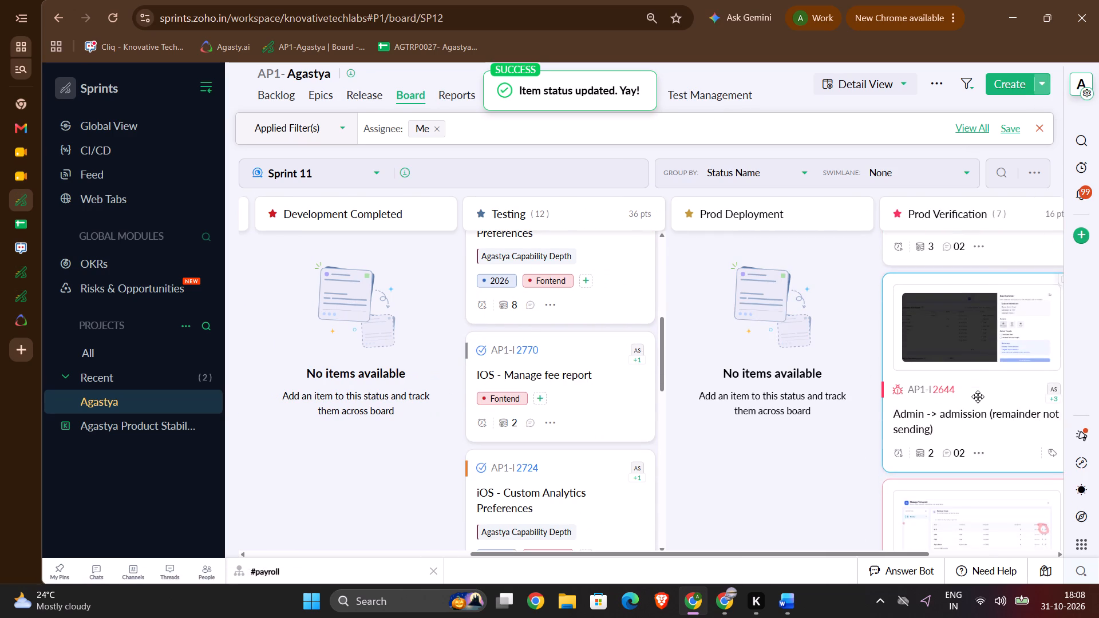
{"action": "scroll", "coordinate": [978, 397], "scroll_direction": "down", "scroll_amount": 8}
{"action": "left_click_drag", "start_coordinate": [952, 417], "coordinate": [1050, 396]}
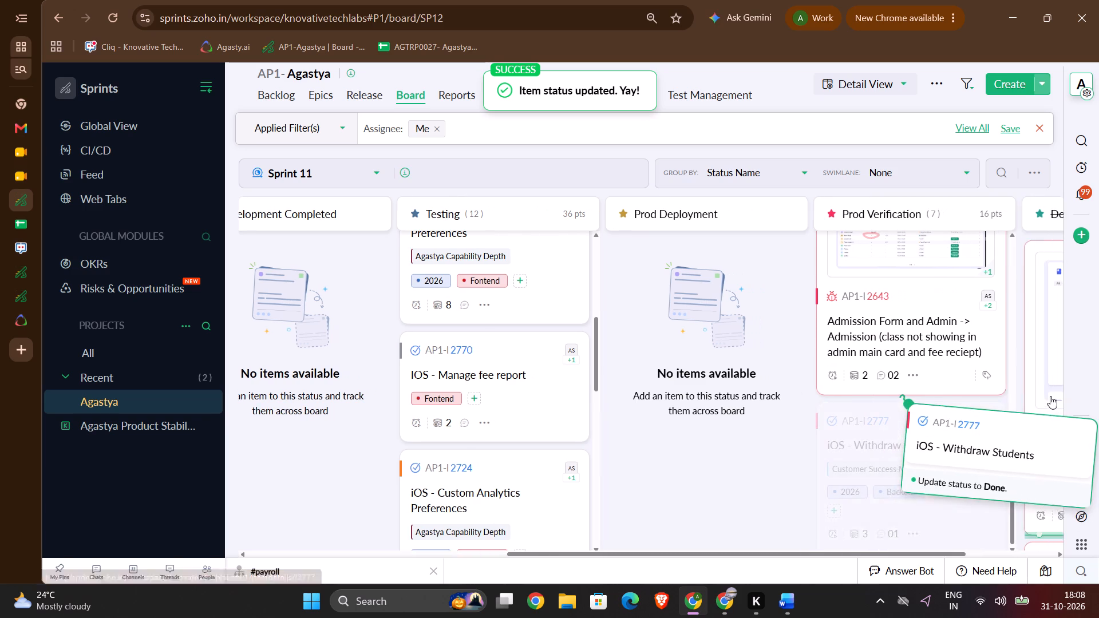
{"action": "left_click_drag", "start_coordinate": [1050, 396], "coordinate": [931, 390]}
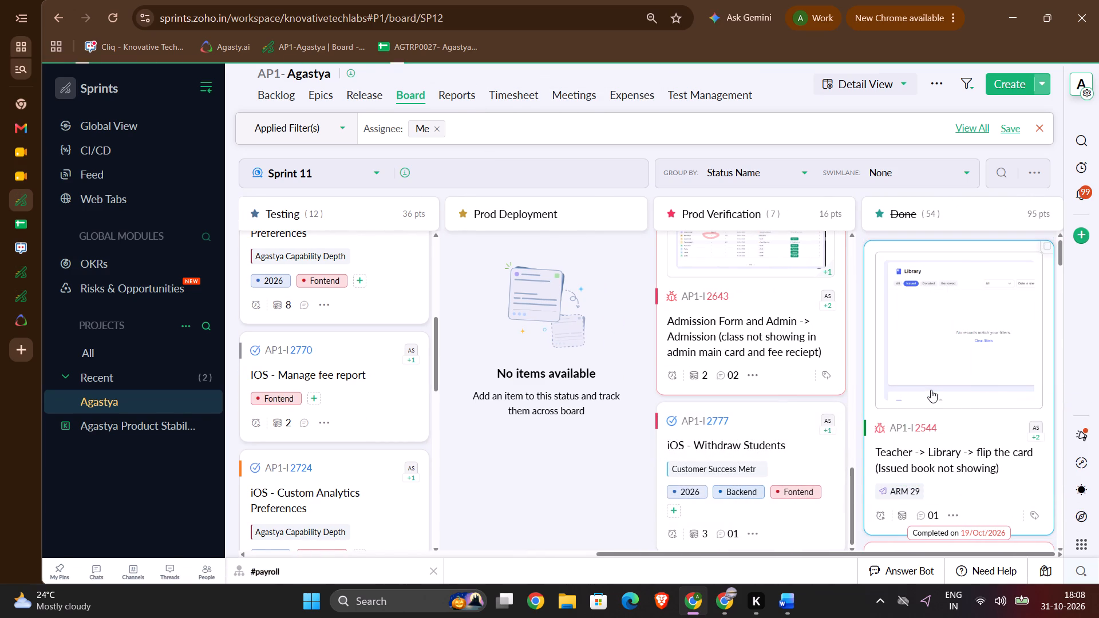
Look through the Done items on the board to locate the moved iOS - Withdraw Students item.
{"action": "scroll", "coordinate": [931, 390], "scroll_direction": "down", "scroll_amount": 11}
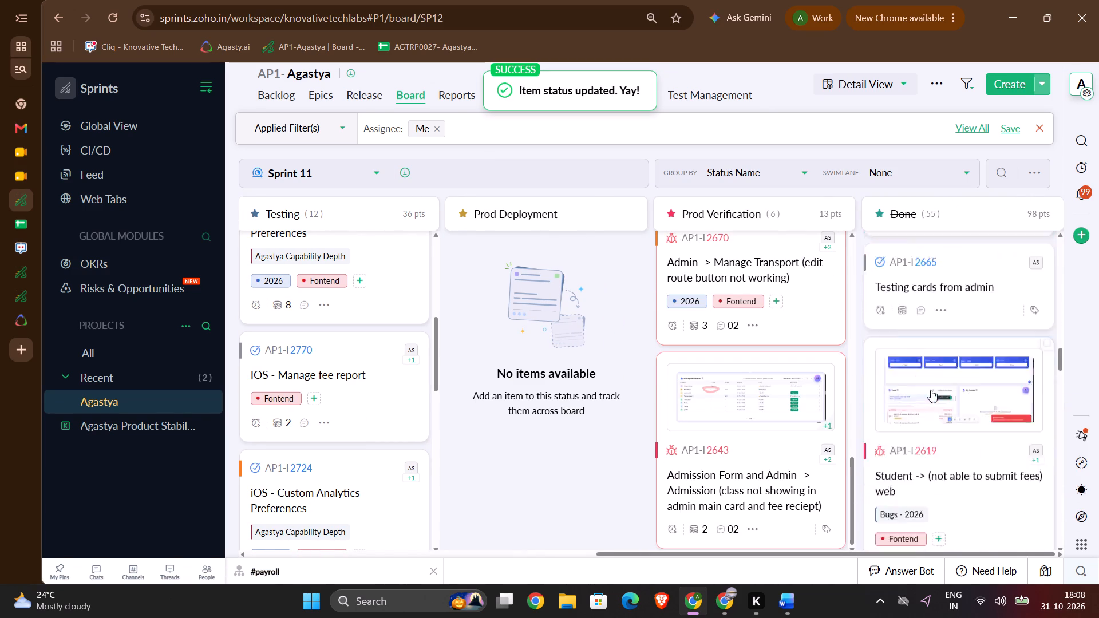
{"action": "scroll", "coordinate": [931, 390], "scroll_direction": "down", "scroll_amount": 16}
{"action": "scroll", "coordinate": [931, 390], "scroll_direction": "down", "scroll_amount": 6}
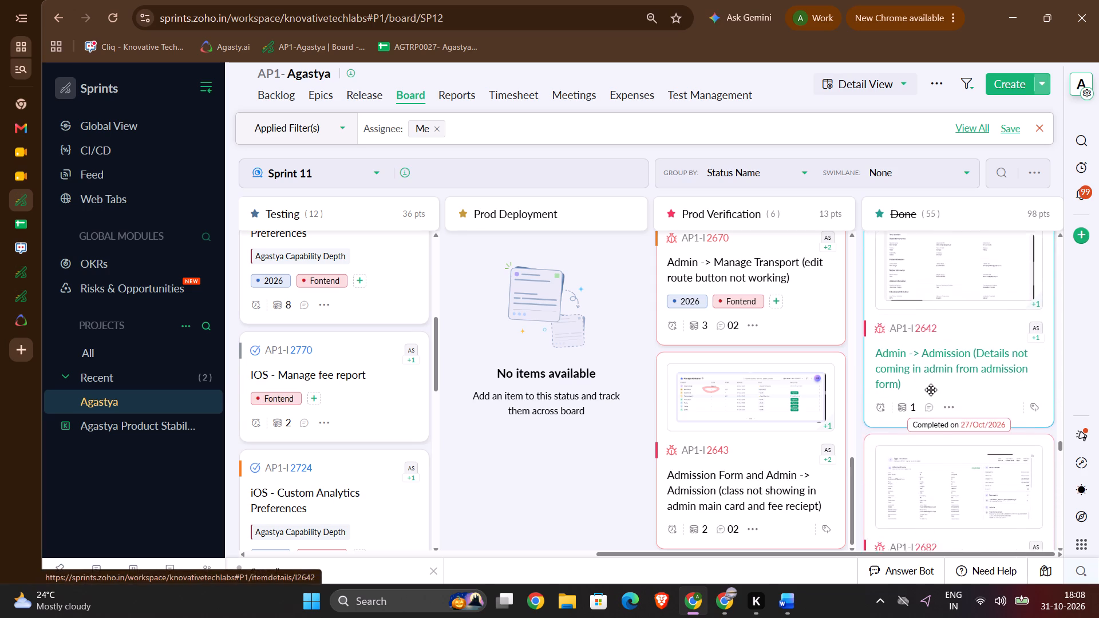
{"action": "scroll", "coordinate": [931, 390], "scroll_direction": "down", "scroll_amount": 14}
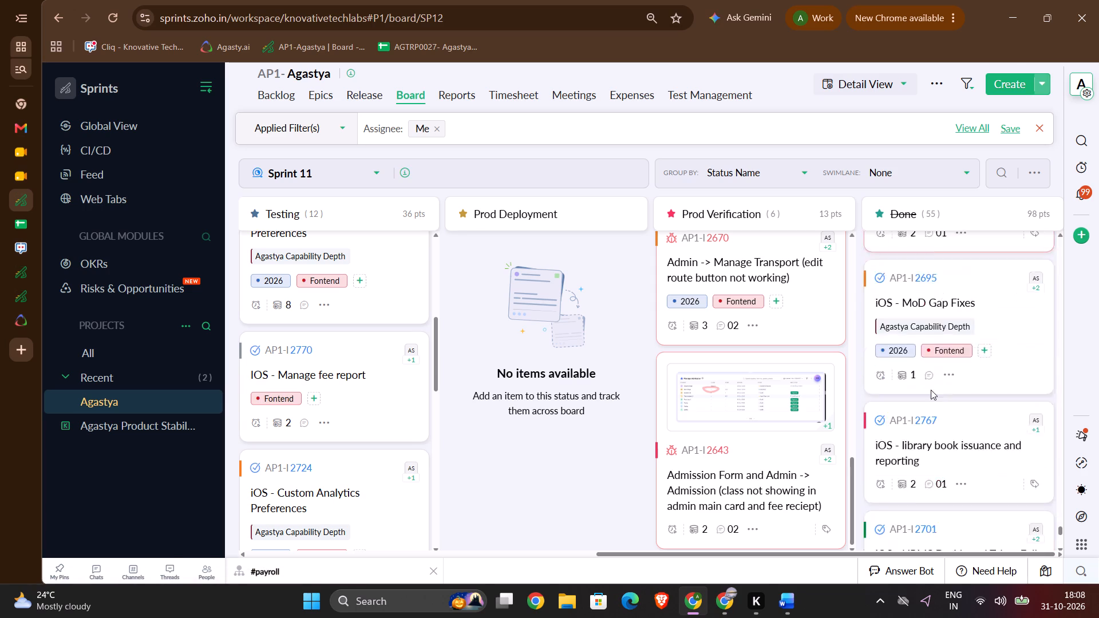
{"action": "scroll", "coordinate": [931, 390], "scroll_direction": "down", "scroll_amount": 5}
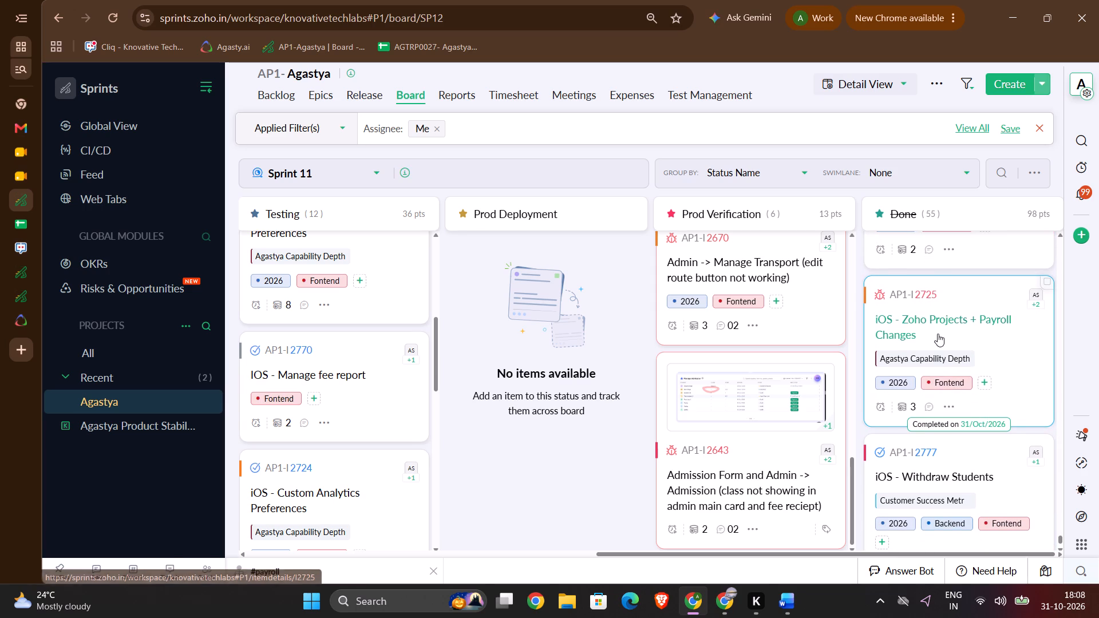
Review the Done items on the Sprint 11 board, from iOS - Zoho Projects + Payroll Changes back to web - student UX fixes.
{"action": "scroll", "coordinate": [938, 334], "scroll_direction": "up", "scroll_amount": 4}
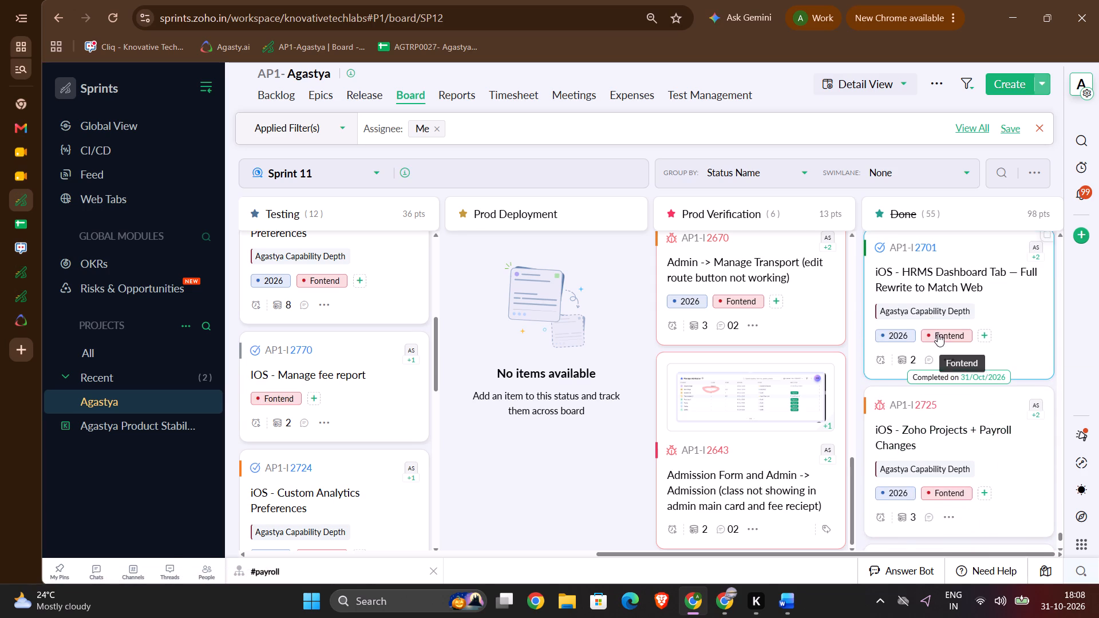
{"action": "scroll", "coordinate": [938, 334], "scroll_direction": "up", "scroll_amount": 5}
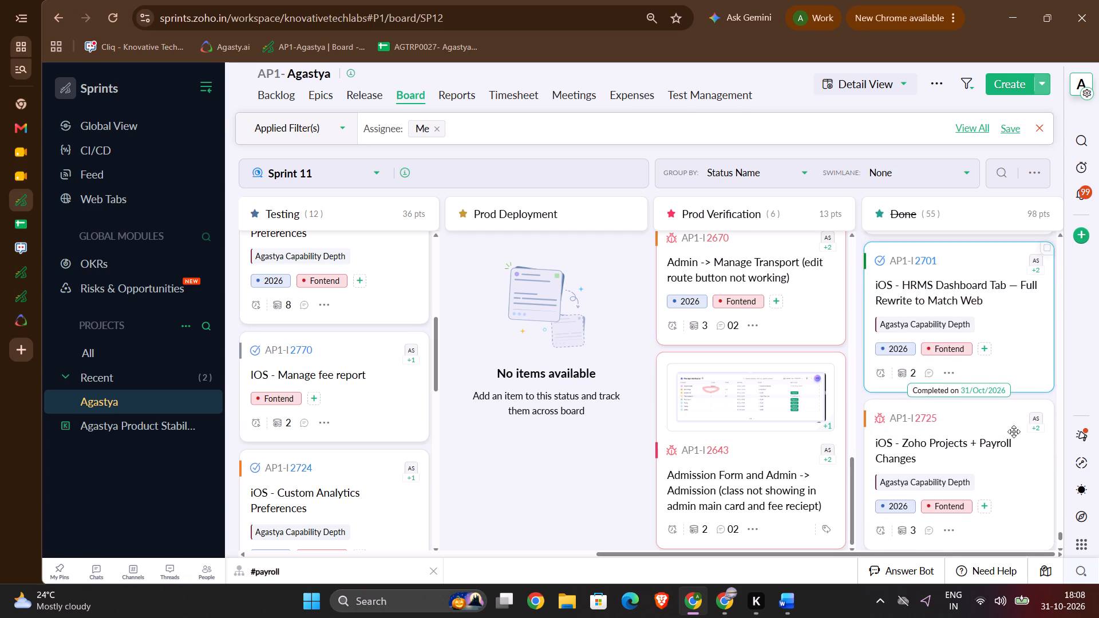
{"action": "left_click_drag", "start_coordinate": [1059, 536], "coordinate": [1059, 518]}
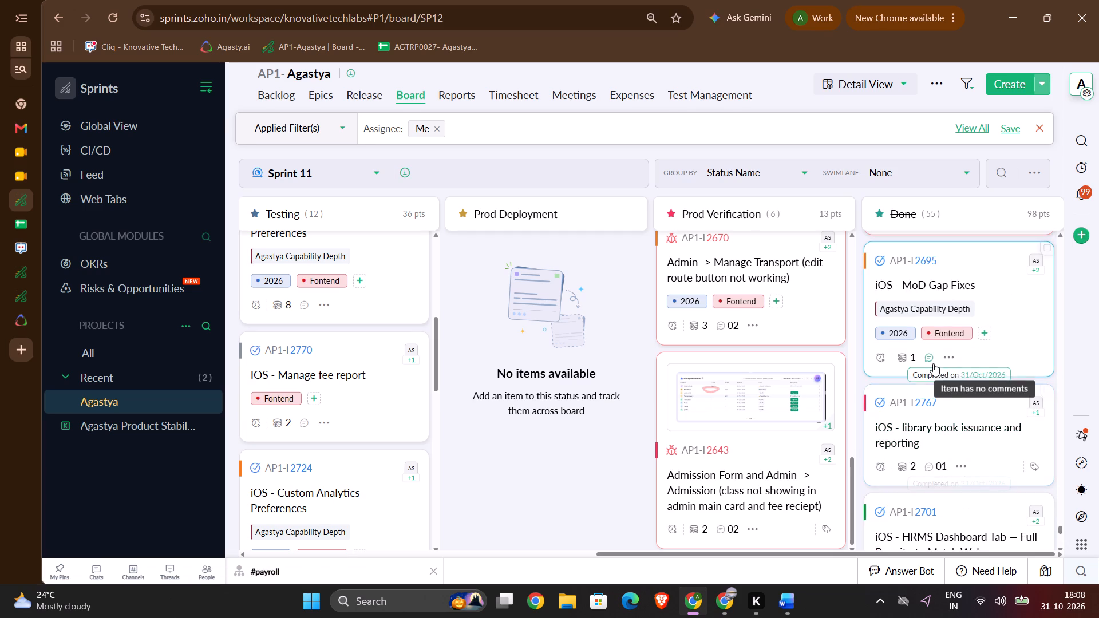
{"action": "scroll", "coordinate": [933, 363], "scroll_direction": "up", "scroll_amount": 1}
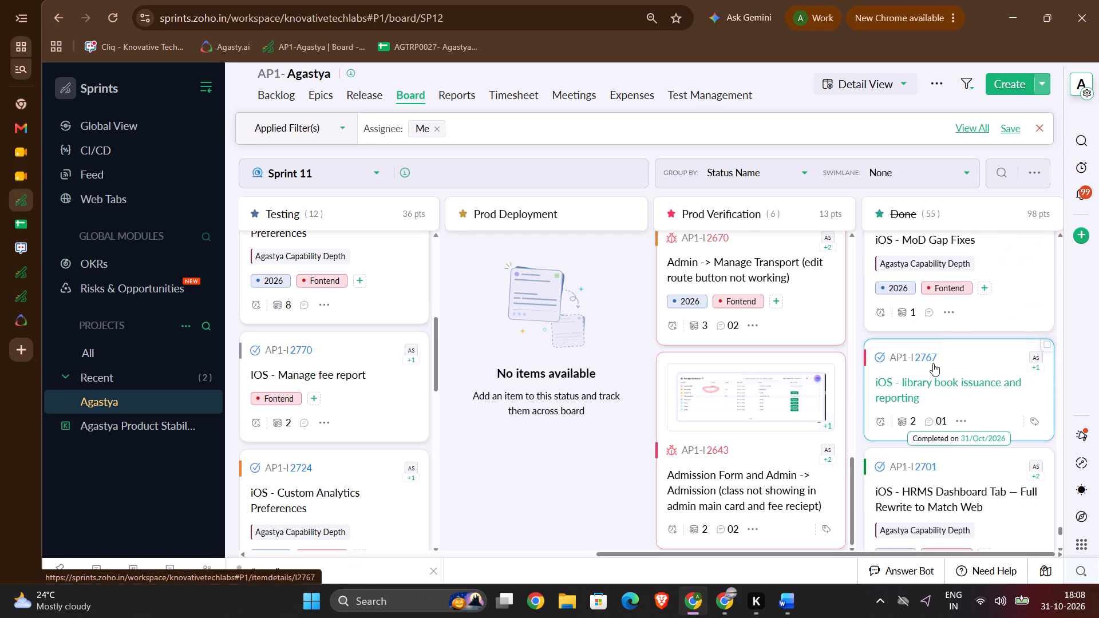
{"action": "scroll", "coordinate": [933, 363], "scroll_direction": "up", "scroll_amount": 2}
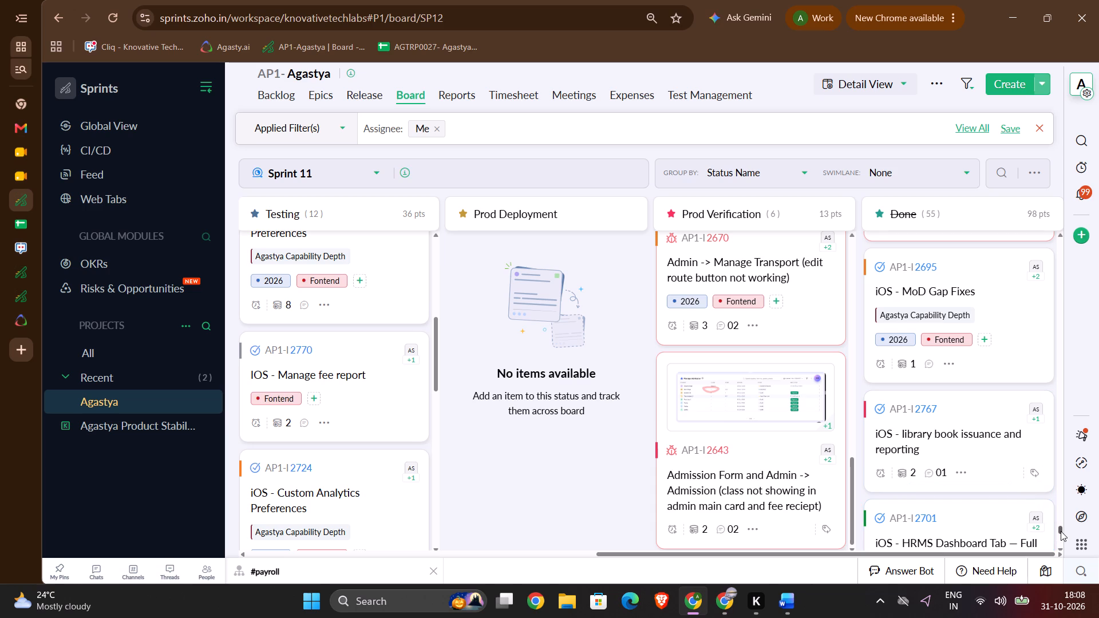
{"action": "left_click", "coordinate": [1061, 531]}
{"action": "key", "text": "Up"}
{"action": "key", "text": "Up"}
{"action": "key", "text": "Up"}
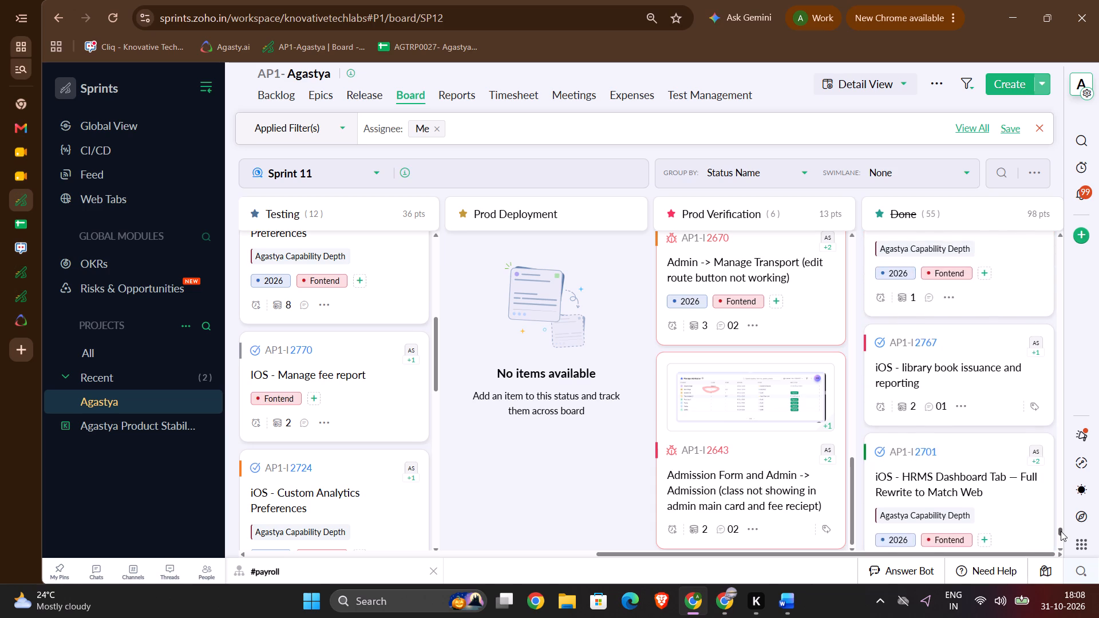
{"action": "key", "text": "Up"}
{"action": "key", "text": "Up"}
{"action": "key", "text": "Up"}
{"action": "key", "text": "Up"}
{"action": "key", "text": "Up"}
{"action": "key", "text": "Up"}
{"action": "key", "text": "Up"}
{"action": "key", "text": "Up"}
{"action": "key", "text": "Up"}
{"action": "key", "text": "Up"}
{"action": "key", "text": "Up"}
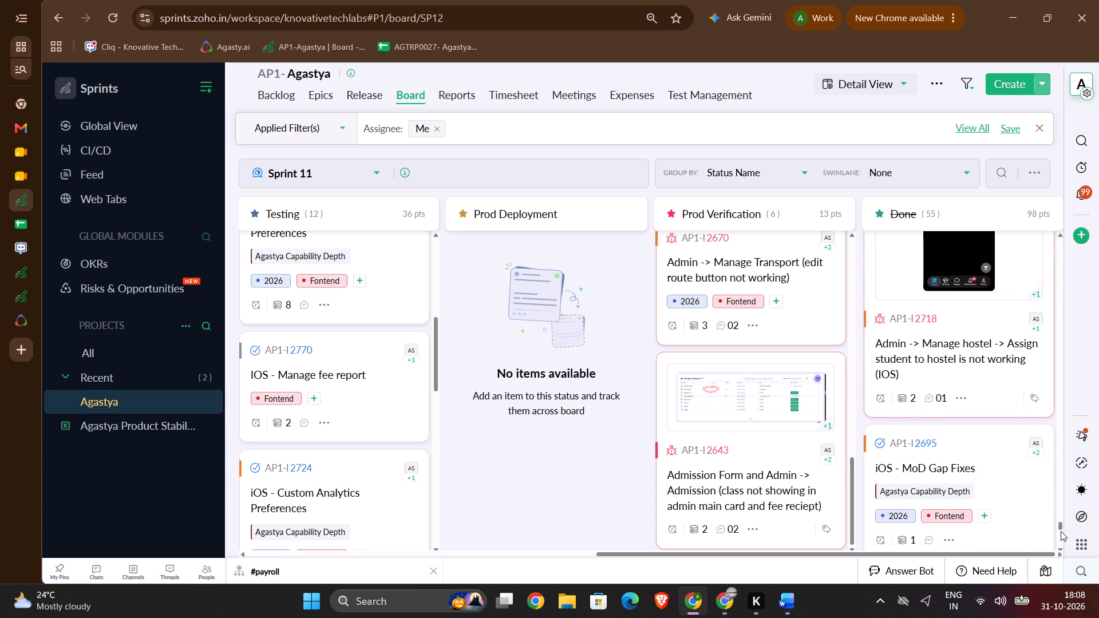
{"action": "key", "text": "Up"}
{"action": "key", "text": "Up"}
{"action": "key", "text": "Up"}
{"action": "key", "text": "Up"}
{"action": "key", "text": "Up"}
{"action": "key", "text": "Up"}
{"action": "key", "text": "Up"}
{"action": "key", "text": "Up"}
{"action": "key", "text": "Up"}
{"action": "key", "text": "Up"}
{"action": "key", "text": "Up"}
{"action": "key", "text": "Up"}
{"action": "key", "text": "Up"}
{"action": "key", "text": "Up"}
{"action": "key", "text": "Up"}
{"action": "key", "text": "Up"}
{"action": "key", "text": "Up"}
{"action": "key", "text": "Up"}
{"action": "key", "text": "Up"}
{"action": "key", "text": "Up"}
{"action": "key", "text": "Up"}
{"action": "key", "text": "Up"}
{"action": "key", "text": "Up"}
{"action": "key", "text": "Up"}
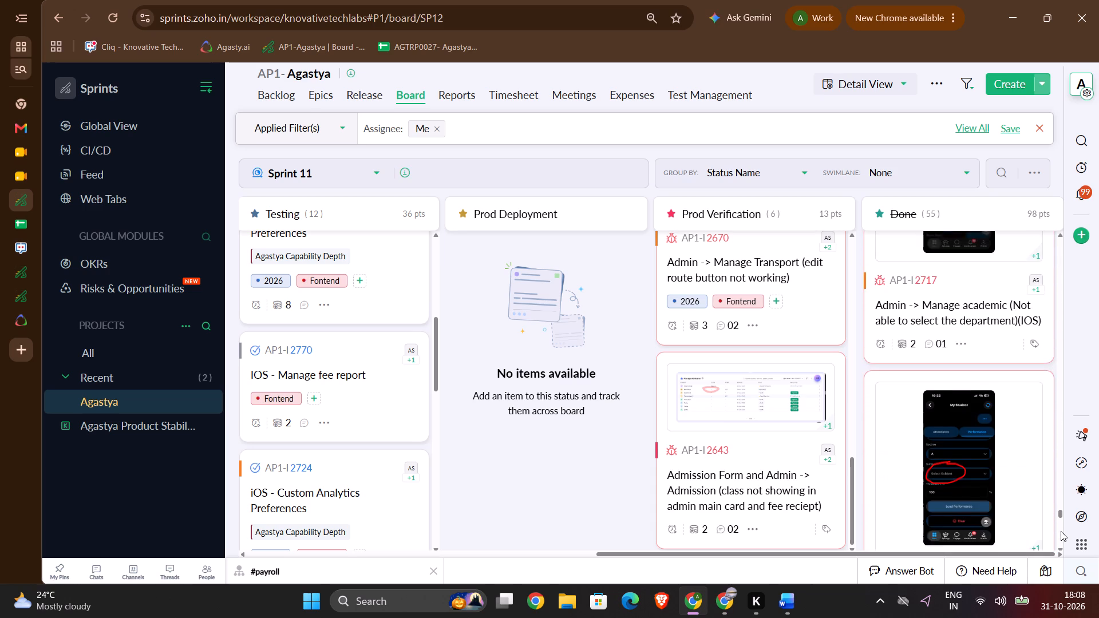
{"action": "key", "text": "Up"}
{"action": "key", "text": "Up"}
{"action": "key", "text": "Up"}
{"action": "key", "text": "Up"}
{"action": "key", "text": "Up"}
{"action": "key", "text": "Up"}
{"action": "key", "text": "Up"}
{"action": "key", "text": "Up"}
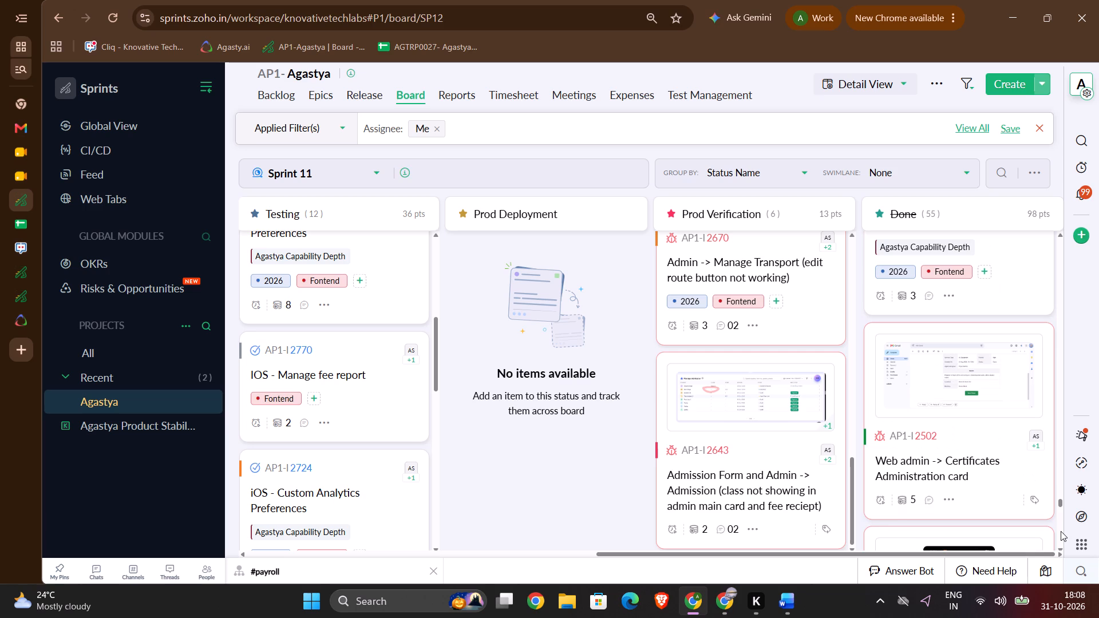
{"action": "key", "text": "Up"}
{"action": "key", "text": "Up"}
{"action": "key", "text": "Up"}
{"action": "key", "text": "Up"}
{"action": "key", "text": "Up"}
{"action": "key", "text": "Up"}
{"action": "key", "text": "Up"}
{"action": "key", "text": "Up"}
{"action": "key", "text": "Up"}
{"action": "key", "text": "Up"}
{"action": "key", "text": "Up"}
{"action": "key", "text": "Up"}
{"action": "key", "text": "Up"}
{"action": "key", "text": "Up"}
{"action": "key", "text": "Up"}
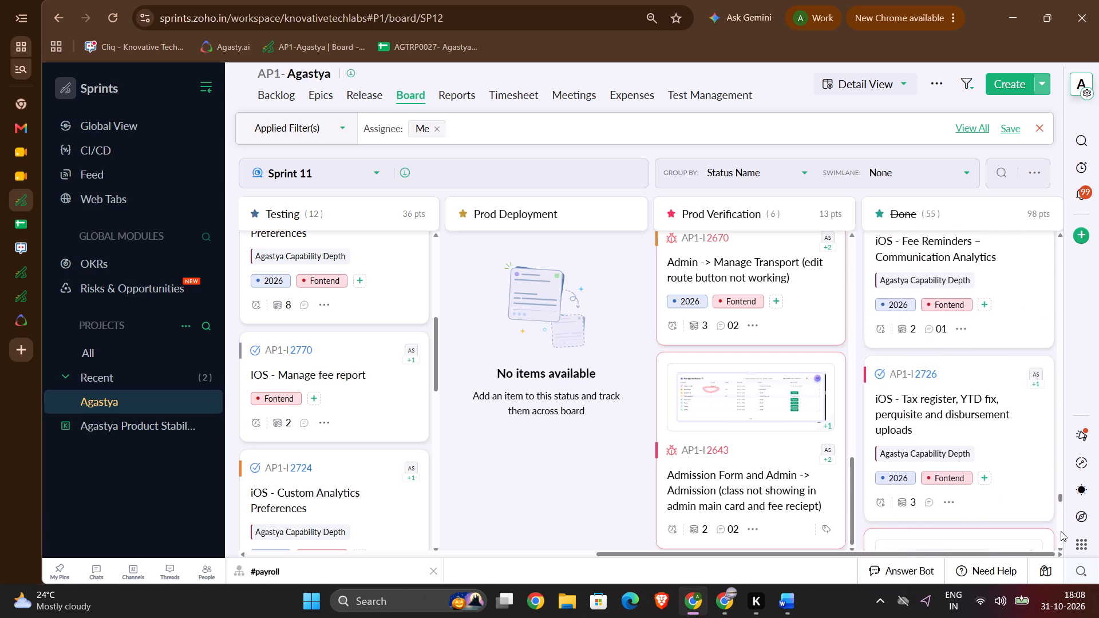
{"action": "key", "text": "Up"}
{"action": "key", "text": "Up"}
{"action": "key", "text": "Up"}
{"action": "key", "text": "Up"}
{"action": "key", "text": "Up"}
{"action": "key", "text": "Up"}
{"action": "key", "text": "Up"}
{"action": "key", "text": "Up"}
{"action": "key", "text": "Up"}
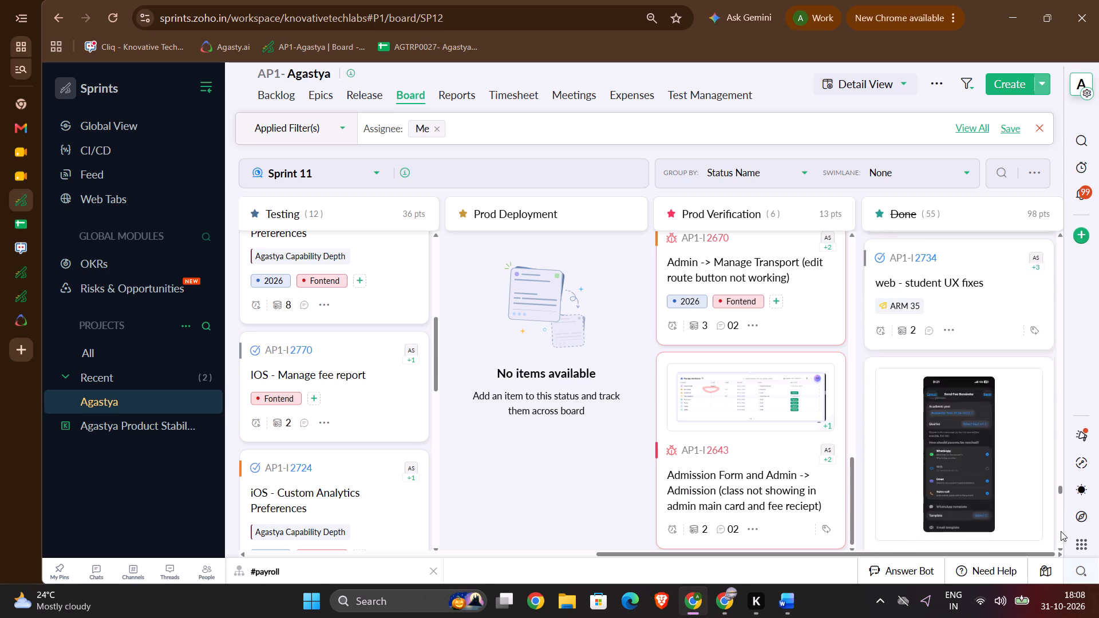
{"action": "key", "text": "Up"}
{"action": "key", "text": "Up"}
{"action": "key", "text": "Up"}
{"action": "key", "text": "Up"}
{"action": "key", "text": "Up"}
Look back through the Done items to the end of the list, checking the latest ones around iOS - Withdraw Students.
{"action": "key", "text": "Down"}
{"action": "key", "text": "Down"}
{"action": "key", "text": "Down"}
{"action": "key", "text": "Down"}
{"action": "key", "text": "Down"}
{"action": "key", "text": "Down"}
{"action": "key", "text": "Down"}
{"action": "key", "text": "Down"}
{"action": "key", "text": "Down"}
{"action": "key", "text": "Down"}
{"action": "key", "text": "Down"}
{"action": "key", "text": "Down"}
{"action": "key", "text": "Down"}
{"action": "key", "text": "Down"}
{"action": "key", "text": "Down"}
{"action": "key", "text": "Down"}
{"action": "key", "text": "Down"}
{"action": "key", "text": "Down"}
{"action": "key", "text": "Down"}
{"action": "key", "text": "Down"}
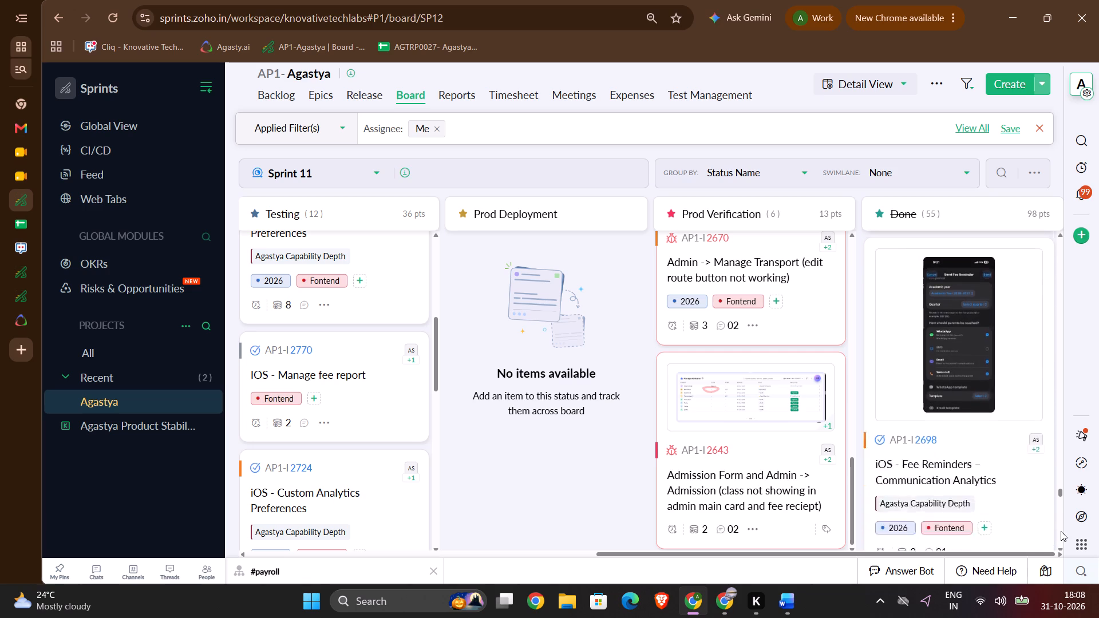
{"action": "key", "text": "Down"}
{"action": "key", "text": "Down"}
{"action": "key", "text": "Down"}
{"action": "key", "text": "Down"}
{"action": "key", "text": "Down"}
{"action": "key", "text": "Down"}
{"action": "key", "text": "Down"}
{"action": "key", "text": "Down"}
{"action": "key", "text": "Down"}
{"action": "key", "text": "Down"}
{"action": "key", "text": "Down"}
{"action": "key", "text": "Down"}
{"action": "key", "text": "Down"}
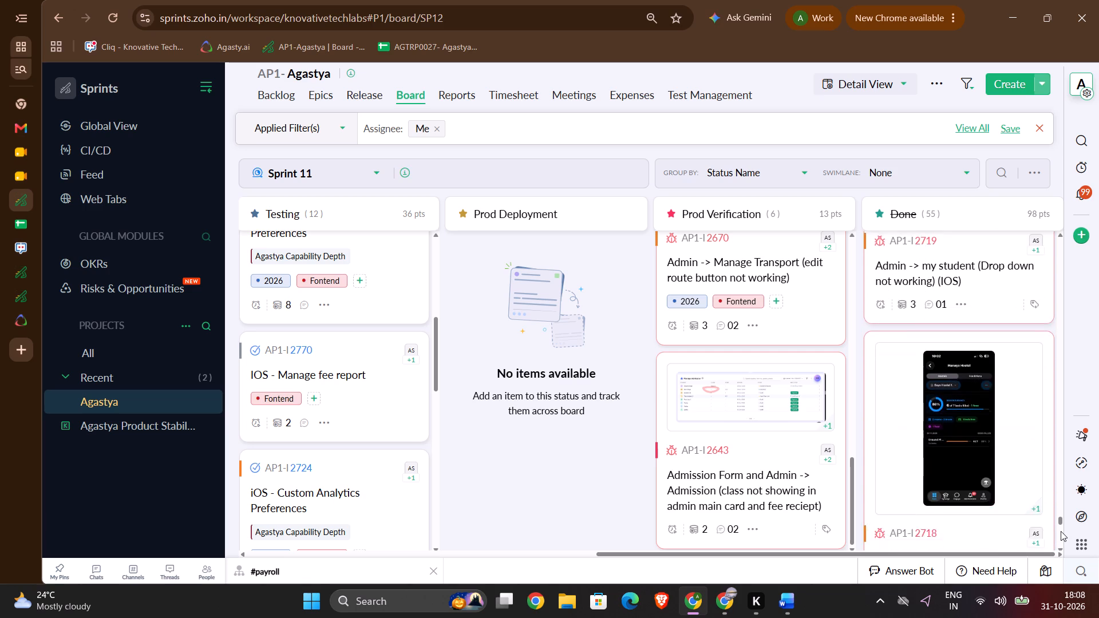
{"action": "key", "text": "Down"}
{"action": "key", "text": "Down"}
{"action": "key", "text": "Down"}
{"action": "key", "text": "Down"}
{"action": "key", "text": "Down"}
{"action": "key", "text": "Down"}
{"action": "key", "text": "Down"}
{"action": "key", "text": "Down"}
{"action": "key", "text": "Down"}
{"action": "key", "text": "Down"}
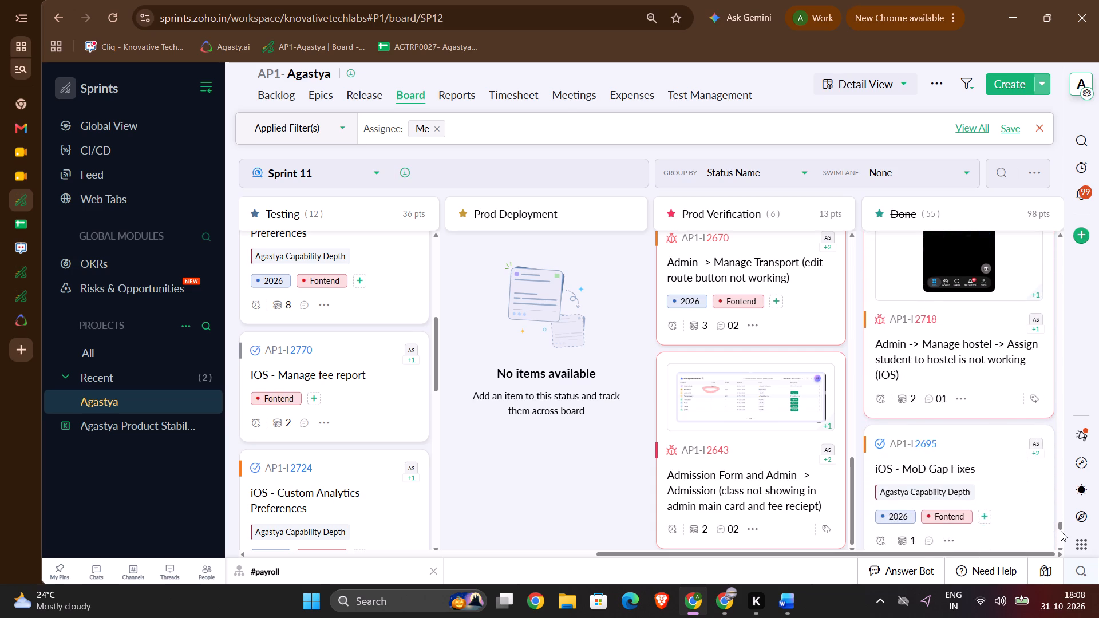
{"action": "key", "text": "Down"}
{"action": "key", "text": "Down"}
{"action": "key", "text": "Down"}
{"action": "key", "text": "Down"}
{"action": "key", "text": "Down"}
{"action": "key", "text": "Down"}
{"action": "key", "text": "Down"}
{"action": "key", "text": "Down"}
{"action": "key", "text": "Down"}
{"action": "key", "text": "Down"}
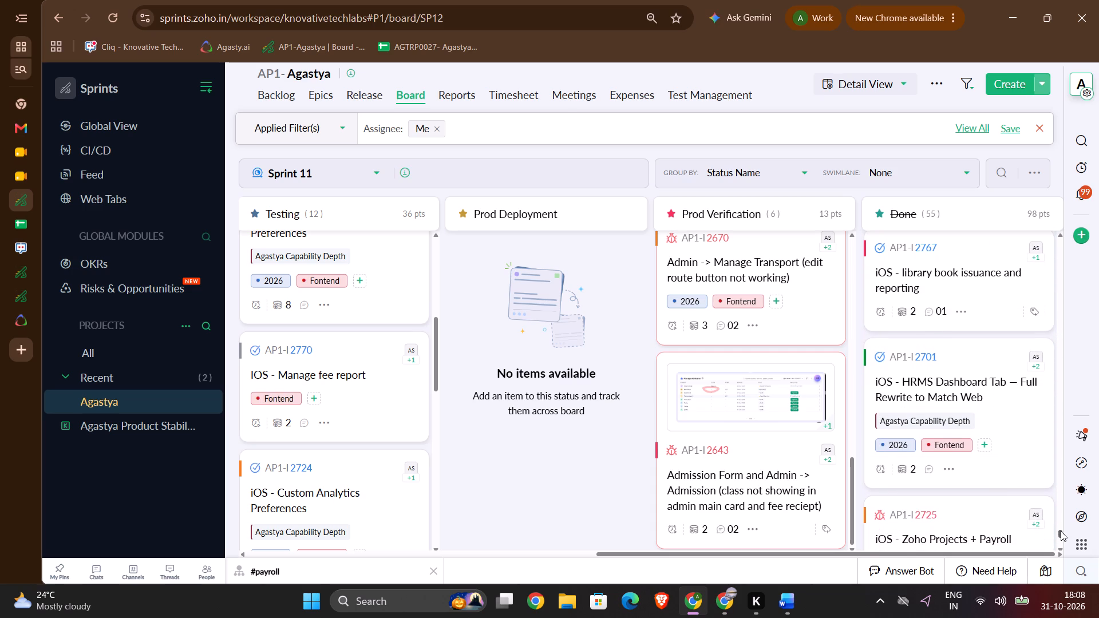
{"action": "key", "text": "Down"}
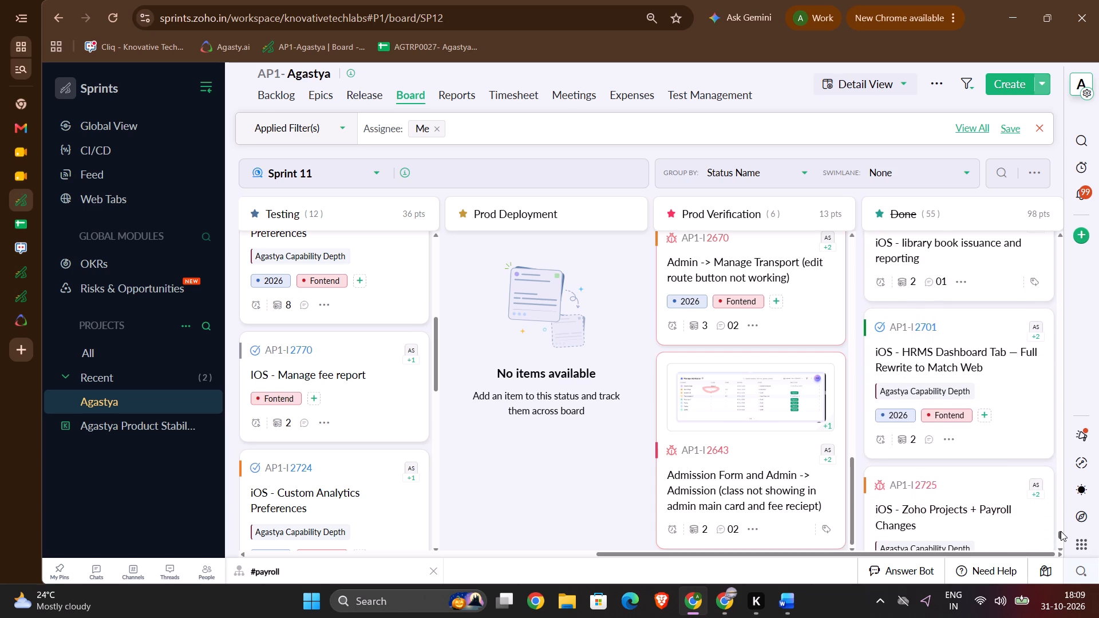
{"action": "key", "text": "Down"}
{"action": "key", "text": "Down"}
{"action": "key", "text": "Down"}
{"action": "key", "text": "Down"}
{"action": "key", "text": "Down"}
{"action": "key", "text": "Down"}
{"action": "key", "text": "Down"}
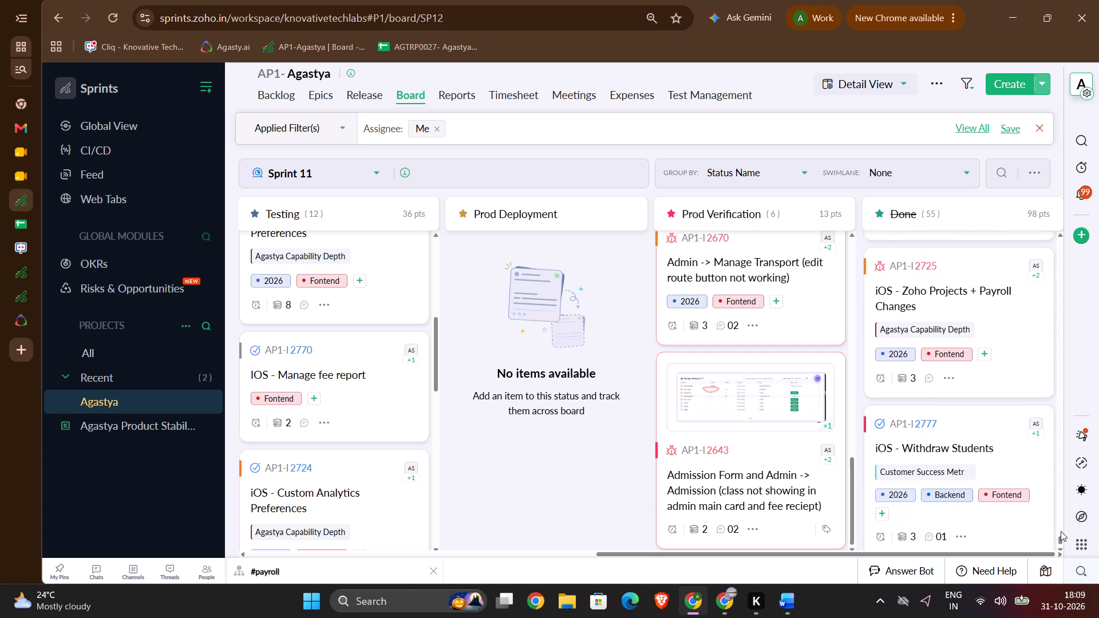
{"action": "key", "text": "Down"}
{"action": "key", "text": "Up"}
{"action": "key", "text": "Up"}
{"action": "key", "text": "Up"}
{"action": "key", "text": "Up"}
{"action": "key", "text": "Up"}
{"action": "key", "text": "Up"}
{"action": "key", "text": "Up"}
{"action": "key", "text": "Up"}
{"action": "key", "text": "Up"}
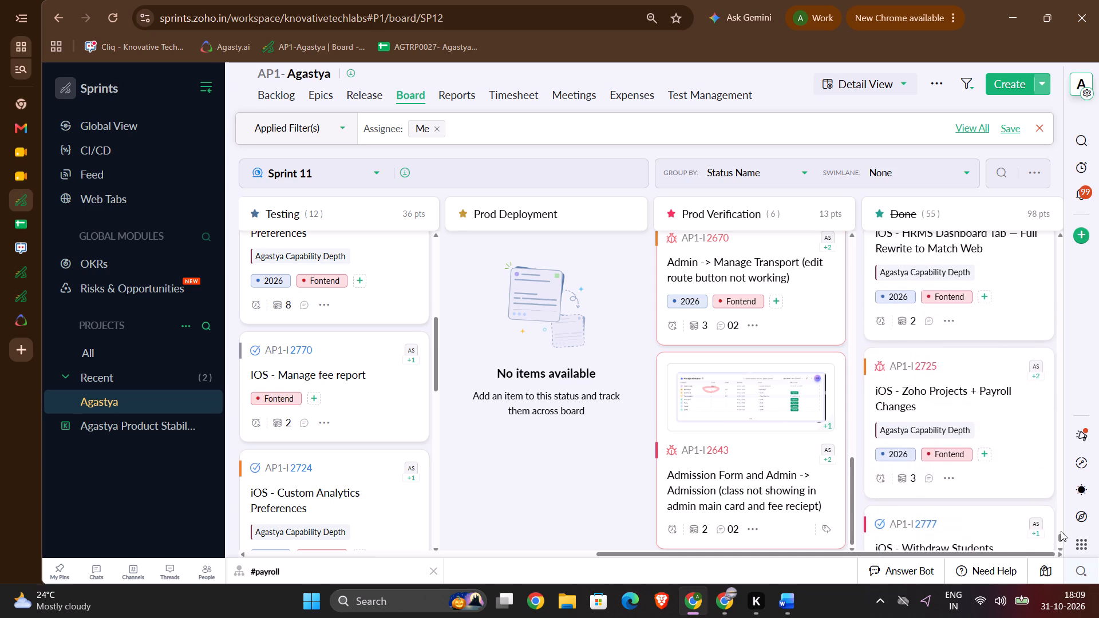
Look back through the Done items from iOS - Zoho Projects + Payroll Changes to the Manage hostel student-assignment bug.
{"action": "key", "text": "Up"}
{"action": "key", "text": "Up"}
{"action": "key", "text": "Up"}
{"action": "key", "text": "Up"}
{"action": "key", "text": "Up"}
{"action": "key", "text": "Up"}
{"action": "key", "text": "Up"}
{"action": "key", "text": "Up"}
{"action": "key", "text": "Up"}
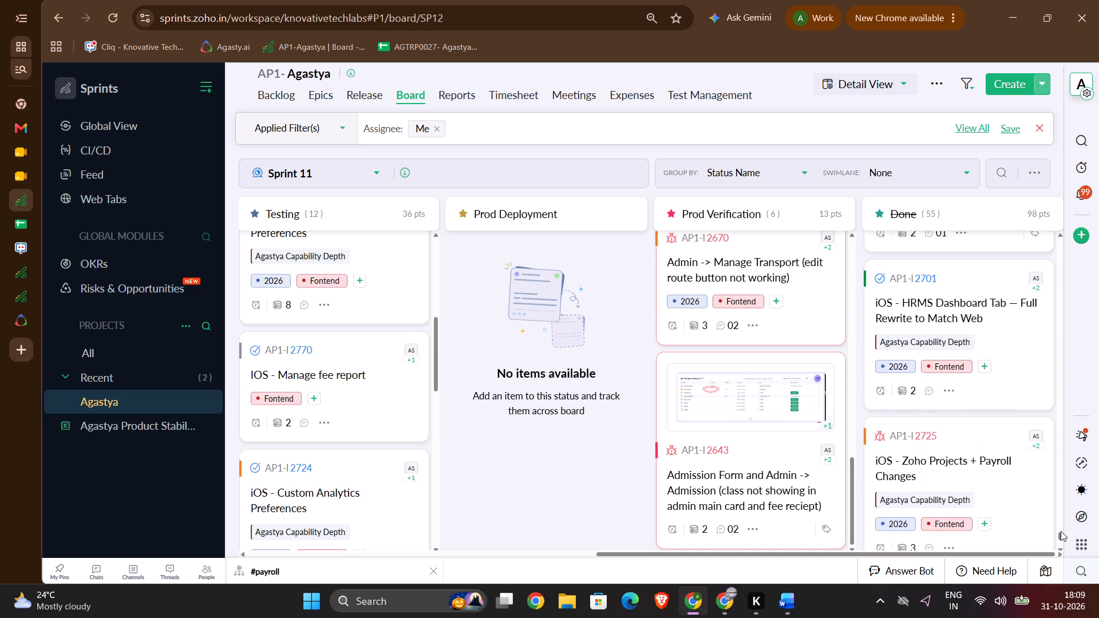
{"action": "key", "text": "Up"}
{"action": "key", "text": "Up"}
{"action": "key", "text": "Up"}
{"action": "left_click", "coordinate": [1061, 531]}
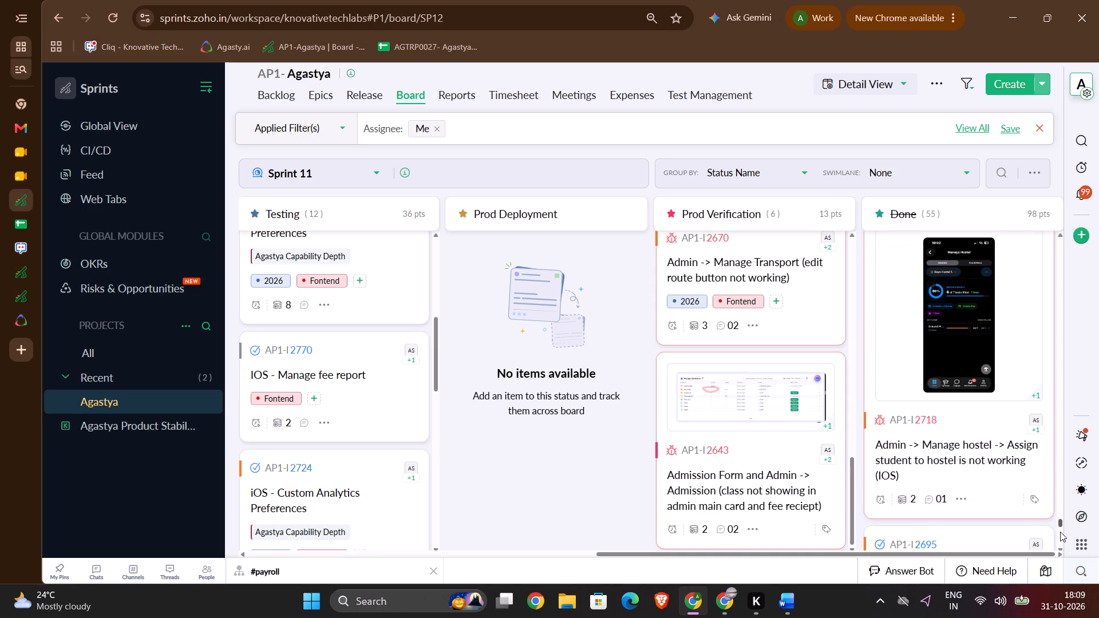
Review the earlier Done items around Manage academic, Certificates Administration card and iOS - Tax register, YTD fix.
{"action": "left_click_drag", "start_coordinate": [1062, 524], "coordinate": [1062, 512]}
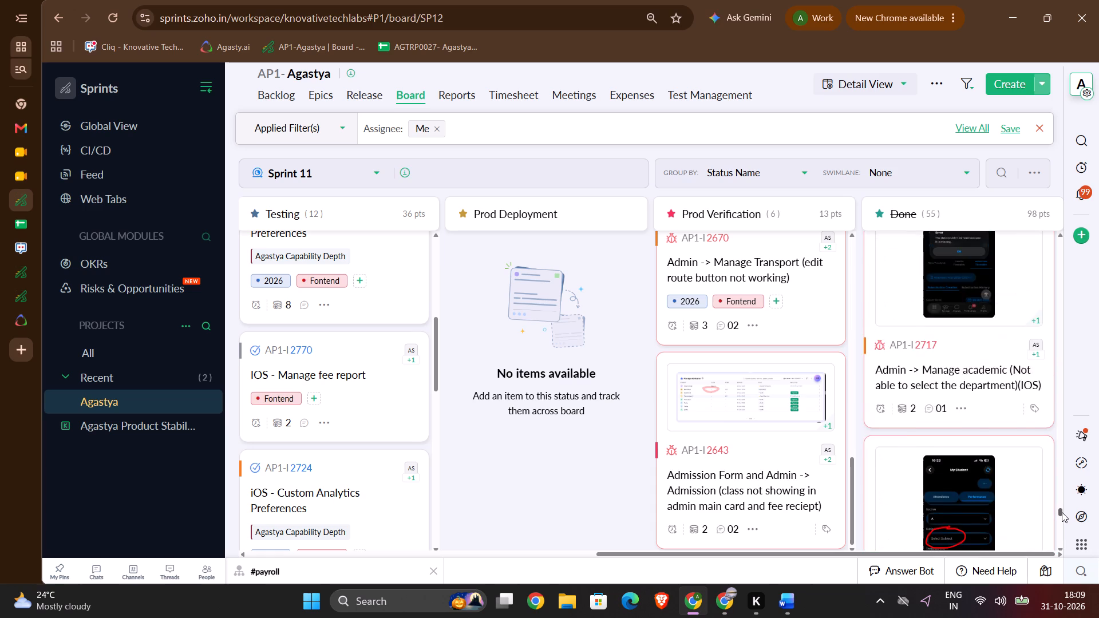
{"action": "left_click_drag", "start_coordinate": [1062, 512], "coordinate": [1062, 503]}
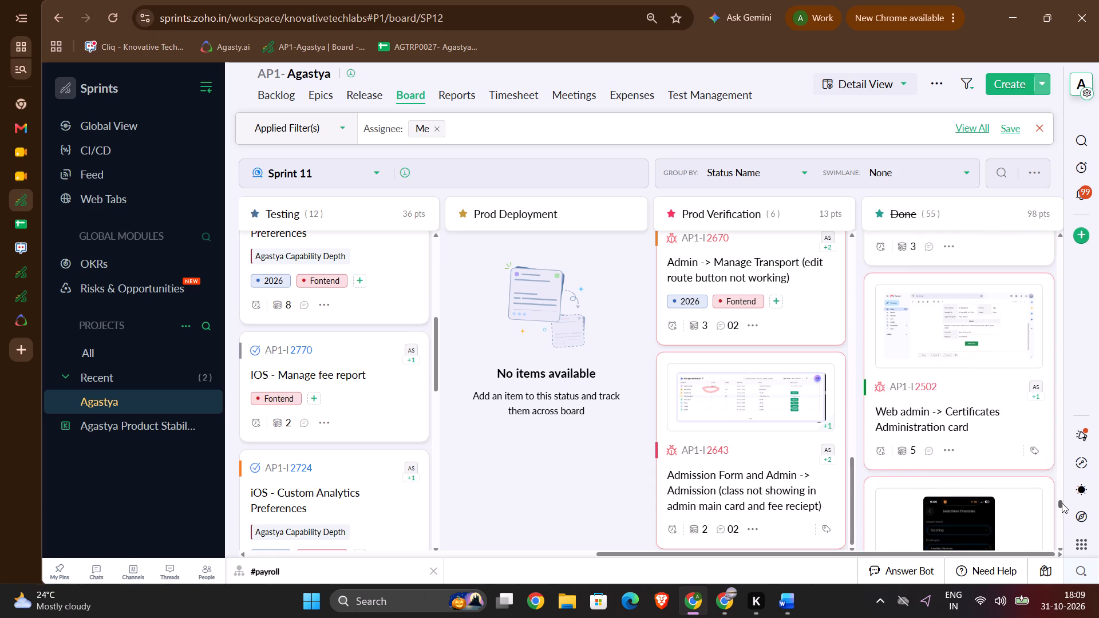
{"action": "left_click_drag", "start_coordinate": [1062, 503], "coordinate": [1062, 501]}
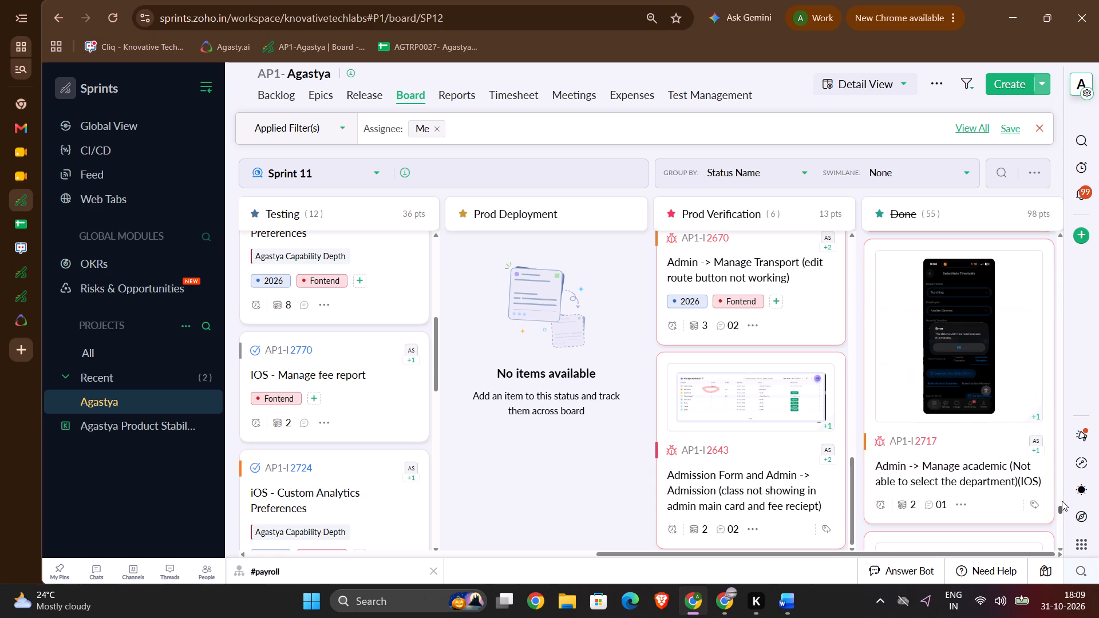
{"action": "left_click_drag", "start_coordinate": [1062, 501], "coordinate": [1061, 500]}
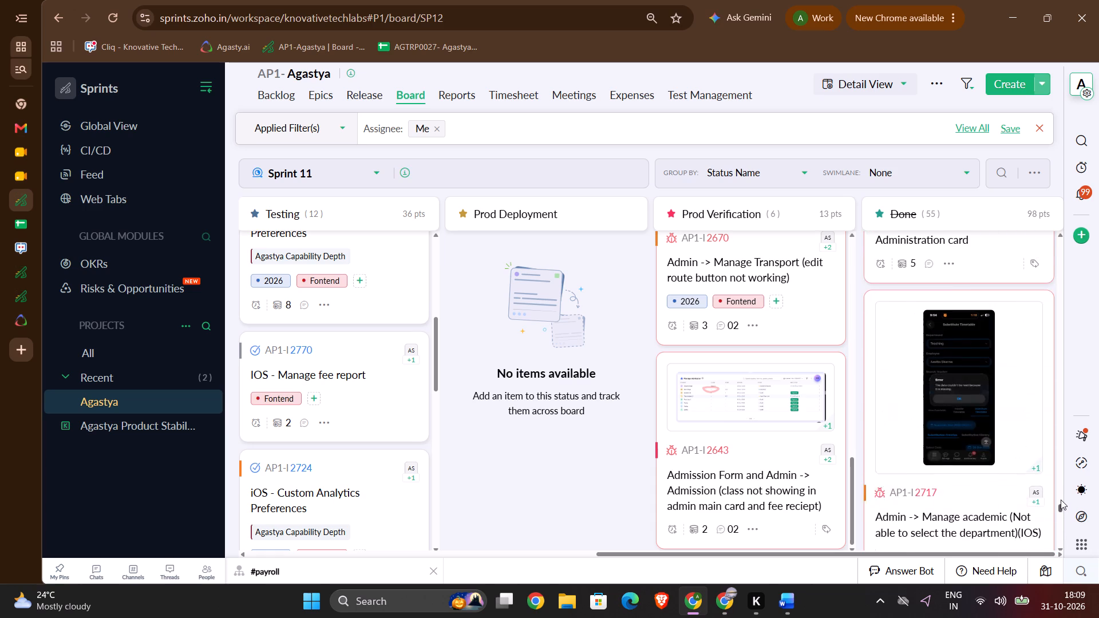
{"action": "left_click_drag", "start_coordinate": [1061, 500], "coordinate": [1065, 490]}
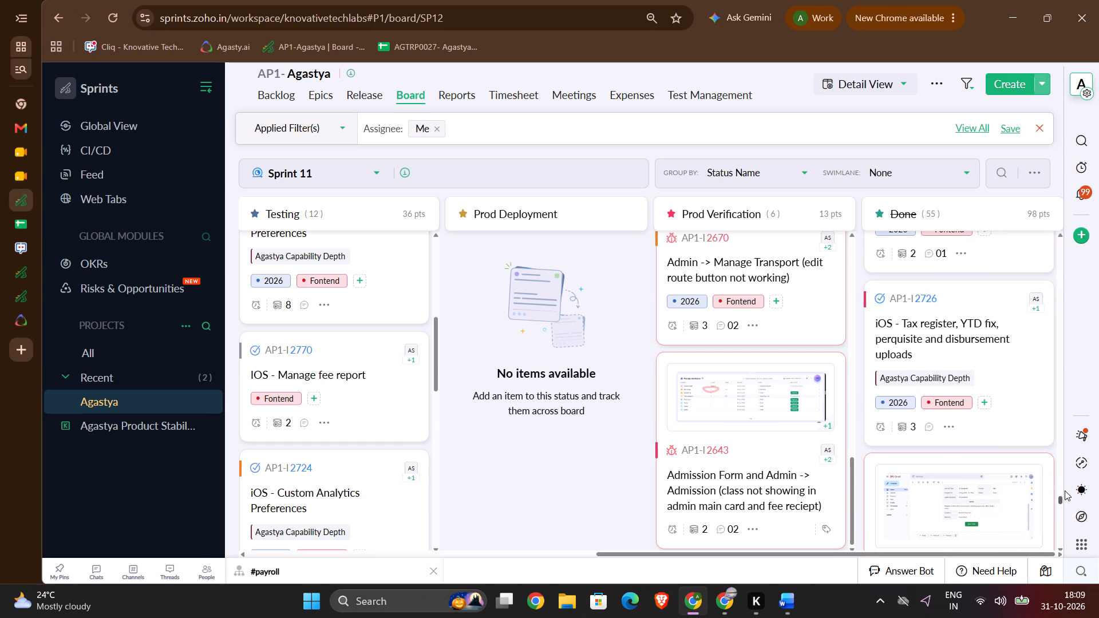
{"action": "left_click_drag", "start_coordinate": [1065, 490], "coordinate": [1065, 491]}
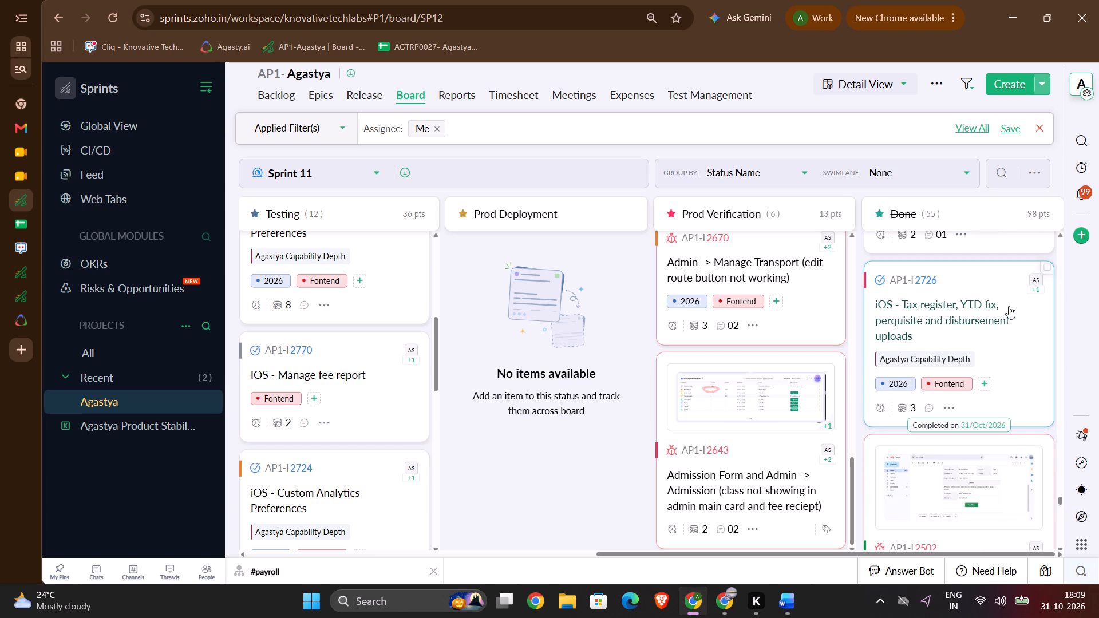
{"action": "left_click", "coordinate": [1062, 497]}
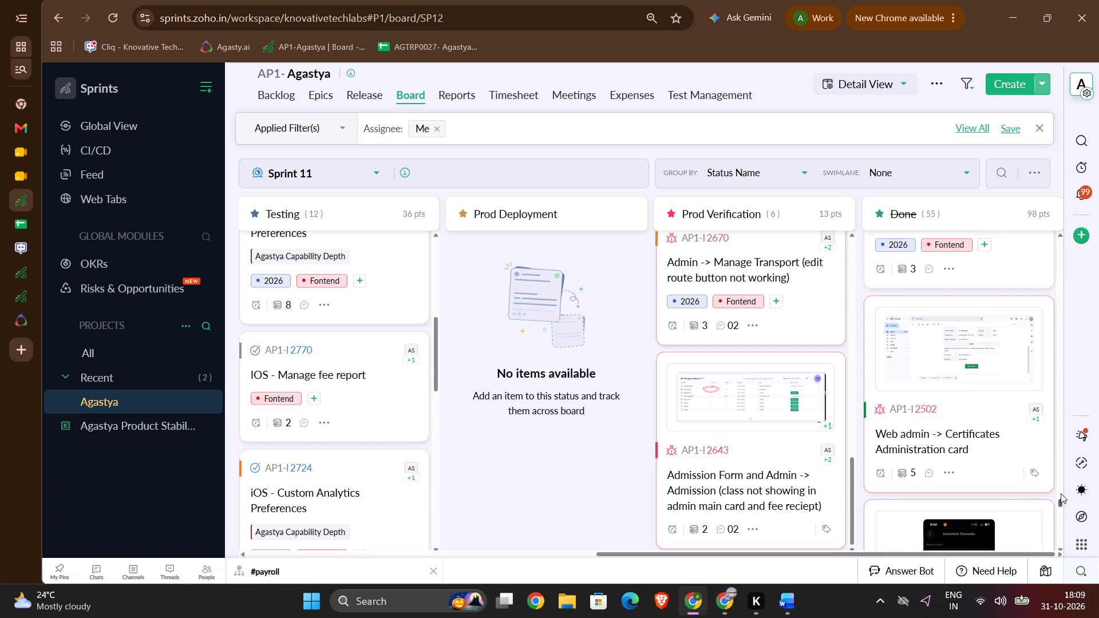
{"action": "scroll", "coordinate": [960, 318], "scroll_direction": "up", "scroll_amount": 2}
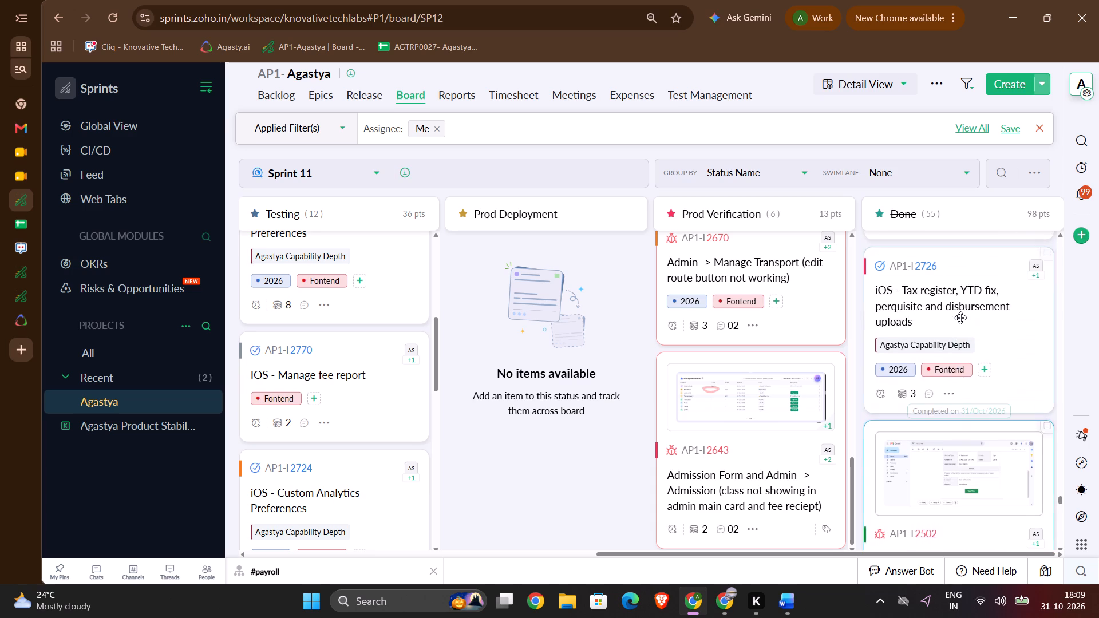
{"action": "scroll", "coordinate": [960, 318], "scroll_direction": "up", "scroll_amount": 3}
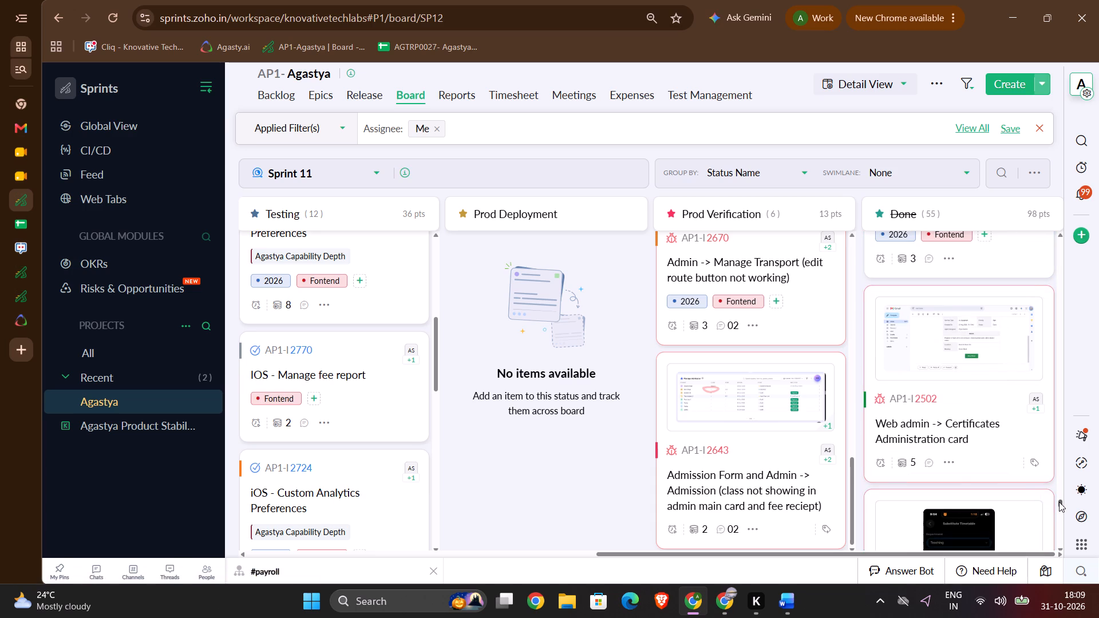
Open the Done item iOS - Fee Reminders – Communication Analytics and check its comments and attachment.
{"action": "left_click", "coordinate": [1059, 502]}
{"action": "left_click_drag", "start_coordinate": [1059, 502], "coordinate": [1059, 492]}
{"action": "left_click", "coordinate": [906, 490]}
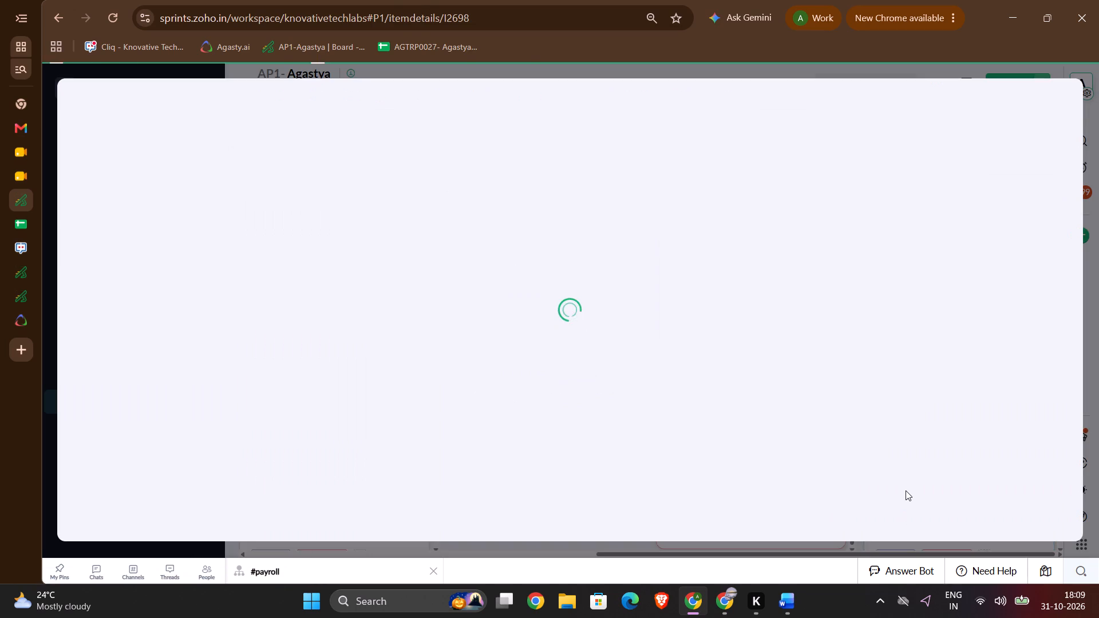
{"action": "left_click", "coordinate": [392, 146]}
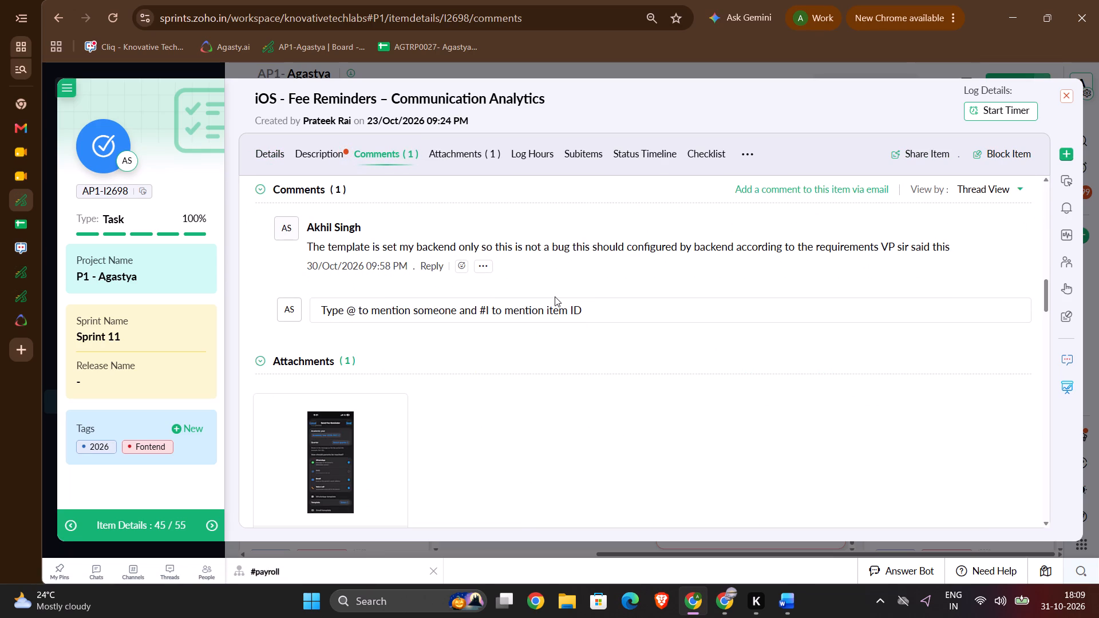
{"action": "scroll", "coordinate": [555, 296], "scroll_direction": "down", "scroll_amount": 1}
{"action": "scroll", "coordinate": [555, 296], "scroll_direction": "up", "scroll_amount": 2}
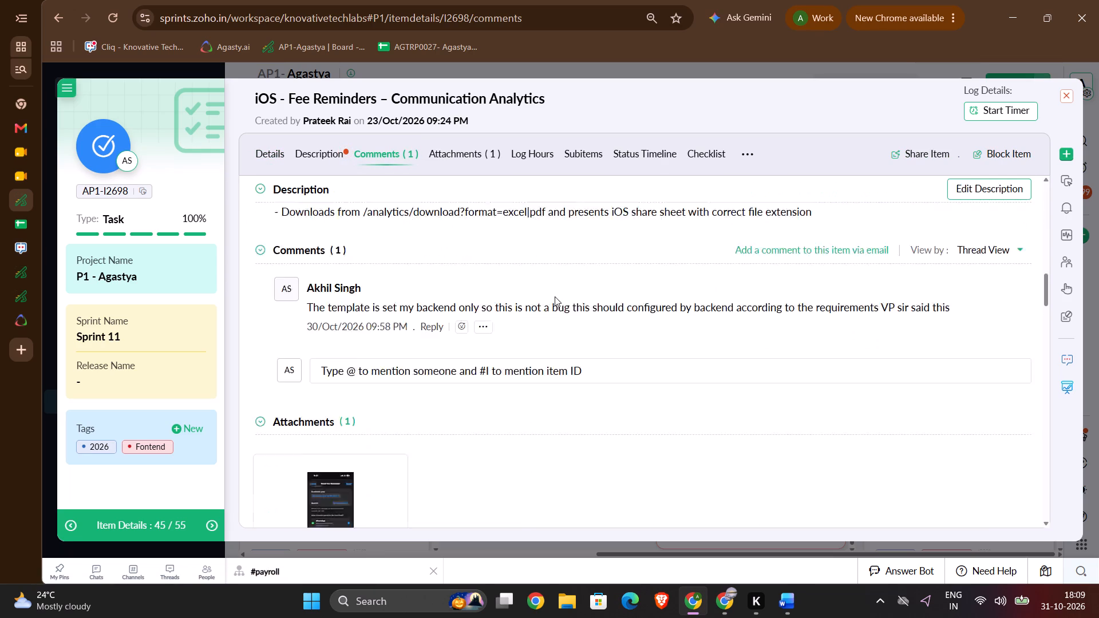
{"action": "scroll", "coordinate": [555, 296], "scroll_direction": "up", "scroll_amount": 8}
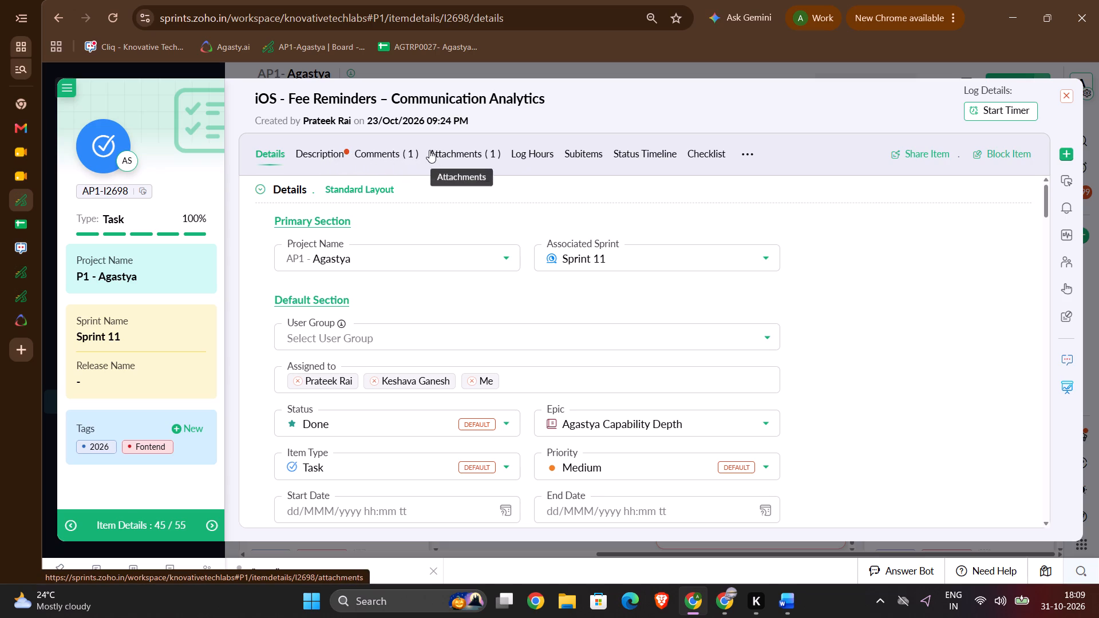
{"action": "left_click", "coordinate": [396, 153]}
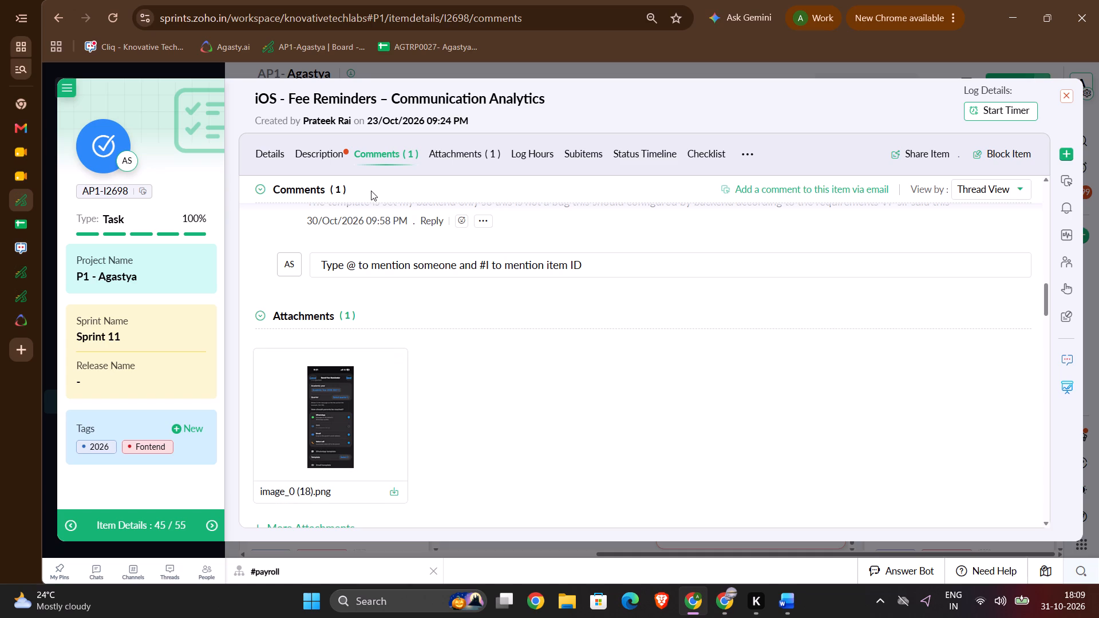
Read the full description of iOS - Fee Reminders – Communication Analytics and close the item.
{"action": "left_click", "coordinate": [297, 153]}
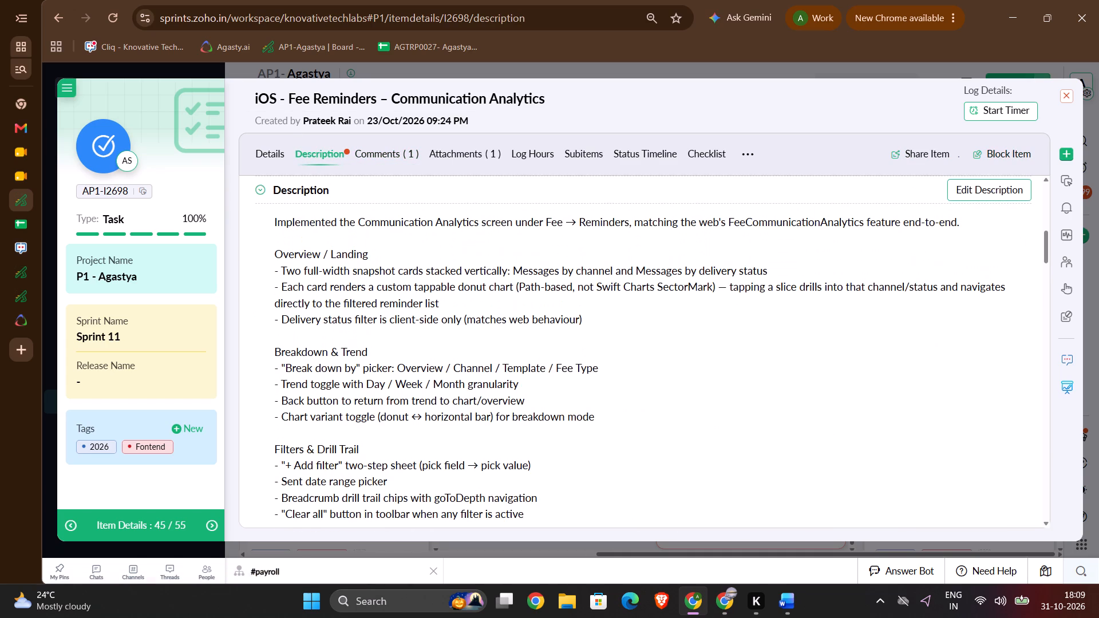
{"action": "scroll", "coordinate": [499, 286], "scroll_direction": "down", "scroll_amount": 5}
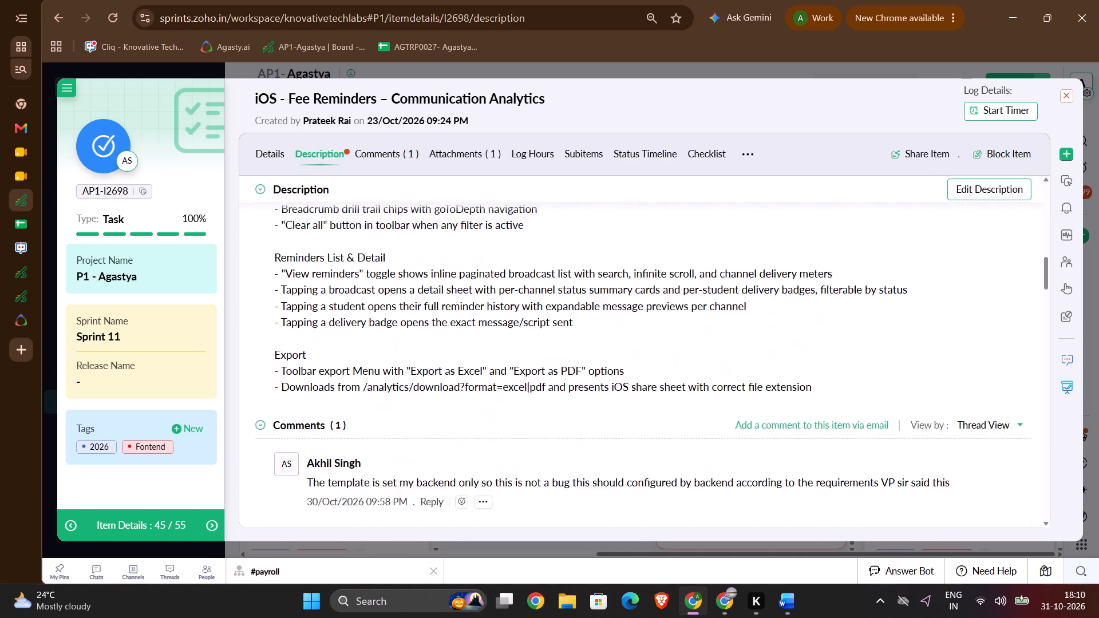
{"action": "scroll", "coordinate": [499, 286], "scroll_direction": "down", "scroll_amount": 1}
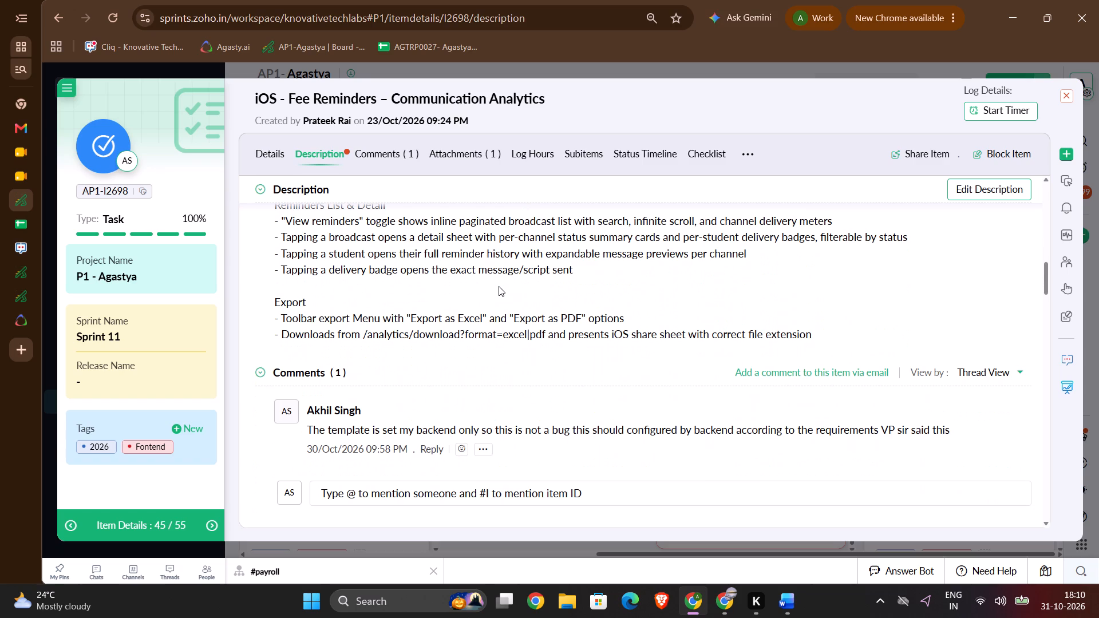
{"action": "scroll", "coordinate": [499, 286], "scroll_direction": "up", "scroll_amount": 2}
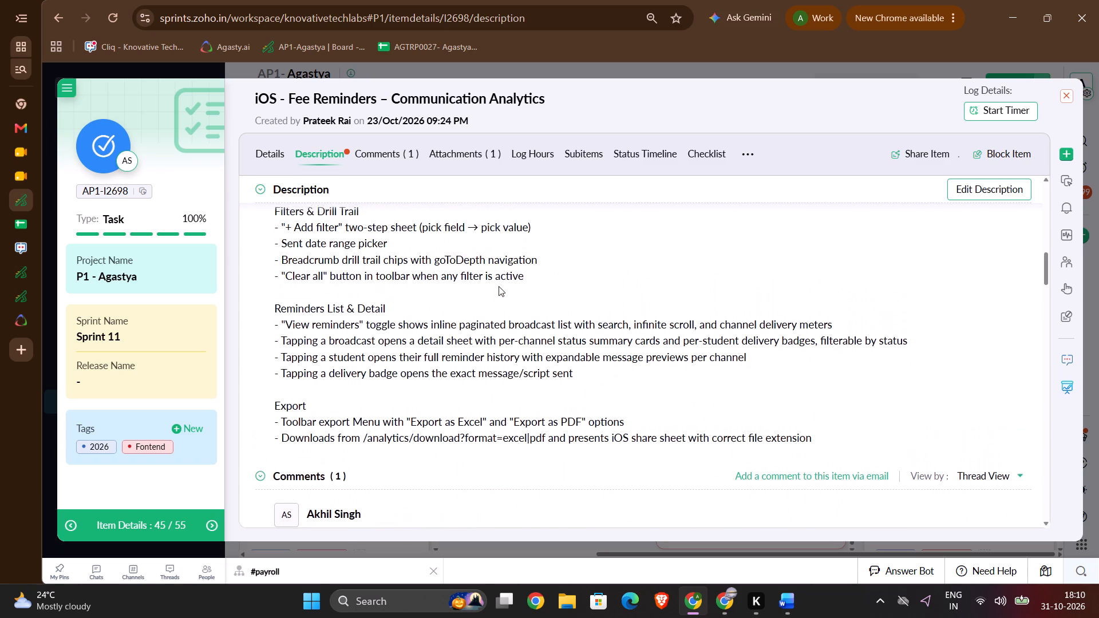
{"action": "scroll", "coordinate": [499, 286], "scroll_direction": "up", "scroll_amount": 5}
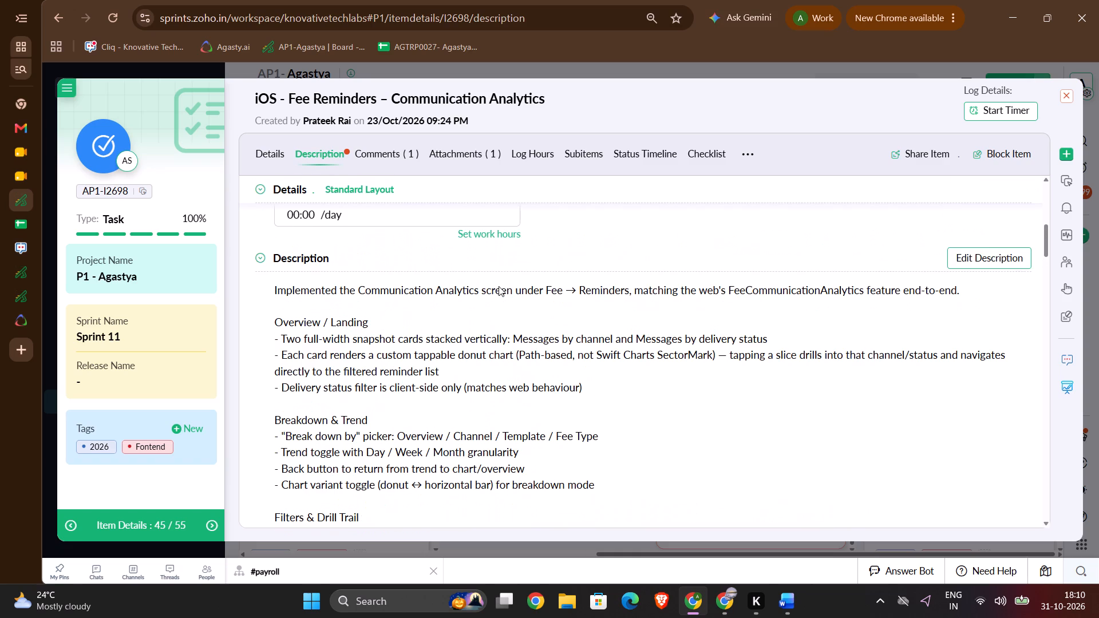
{"action": "scroll", "coordinate": [499, 286], "scroll_direction": "up", "scroll_amount": 2}
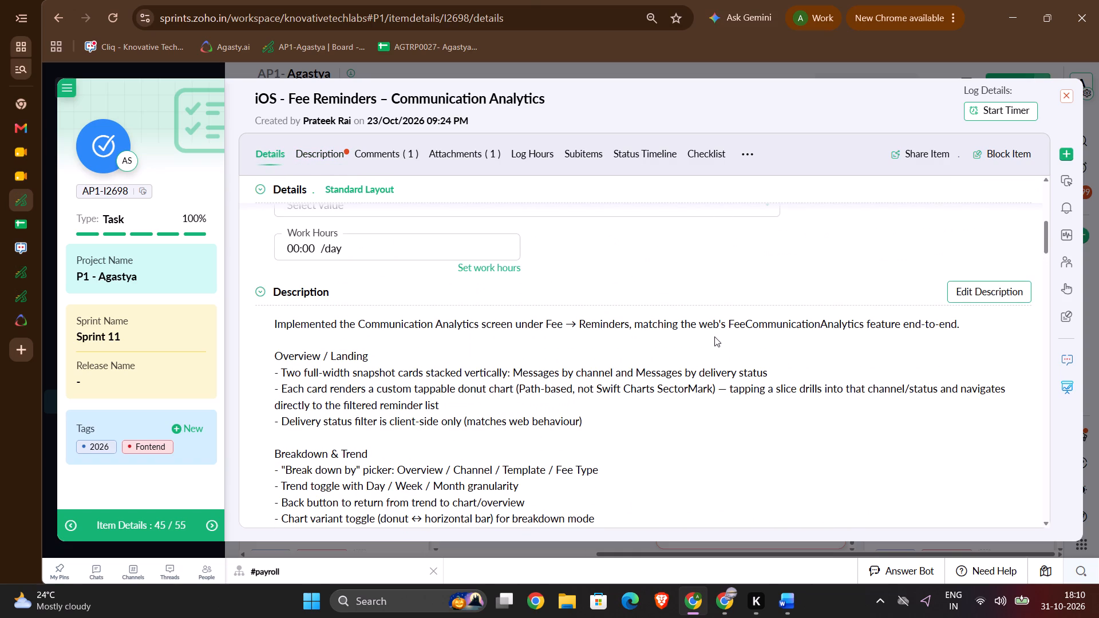
{"action": "scroll", "coordinate": [714, 336], "scroll_direction": "down", "scroll_amount": 1}
{"action": "left_click", "coordinate": [1069, 95]}
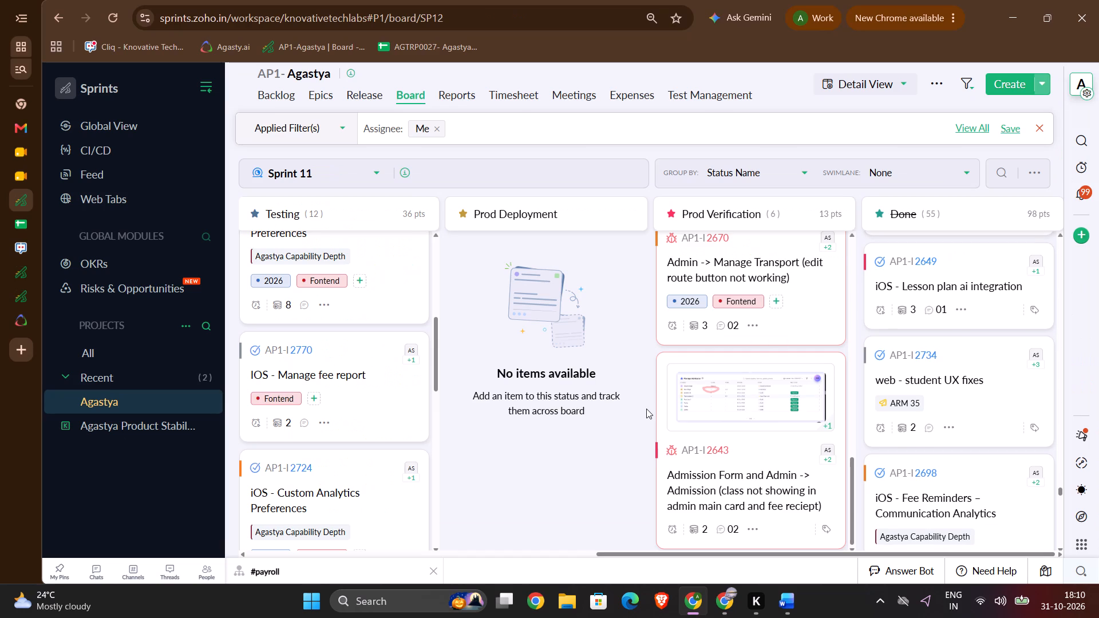
Open the bug "student -> payment gateway is not working" from the Testing items on the Sprint 11 board.
{"action": "scroll", "coordinate": [646, 409], "scroll_direction": "right", "scroll_amount": 3}
{"action": "scroll", "coordinate": [550, 463], "scroll_direction": "down", "scroll_amount": 3}
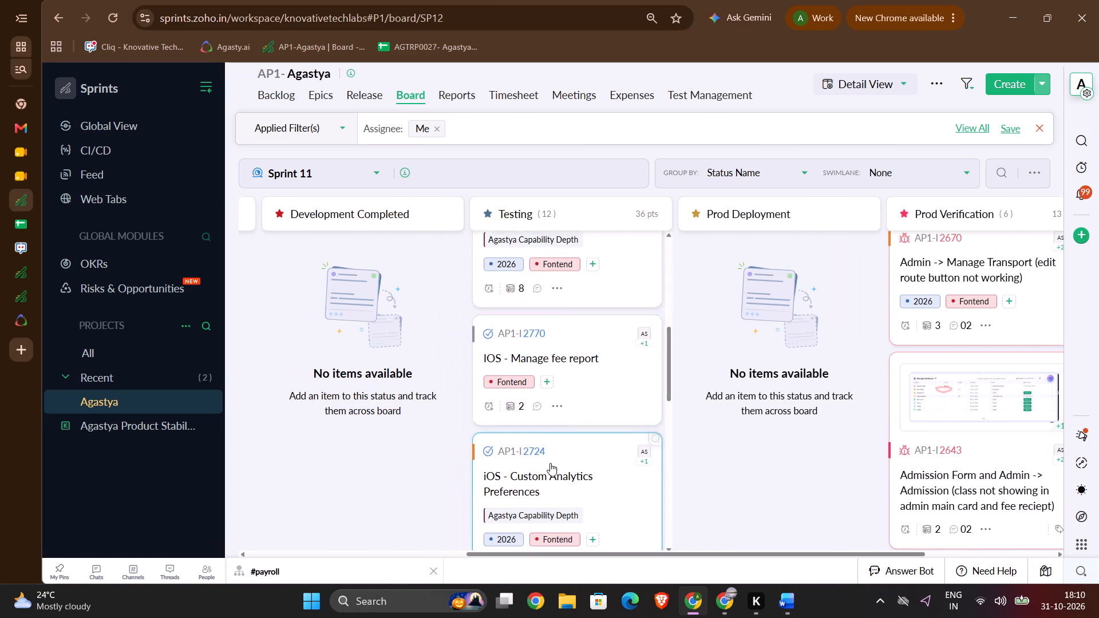
{"action": "scroll", "coordinate": [550, 463], "scroll_direction": "down", "scroll_amount": 7}
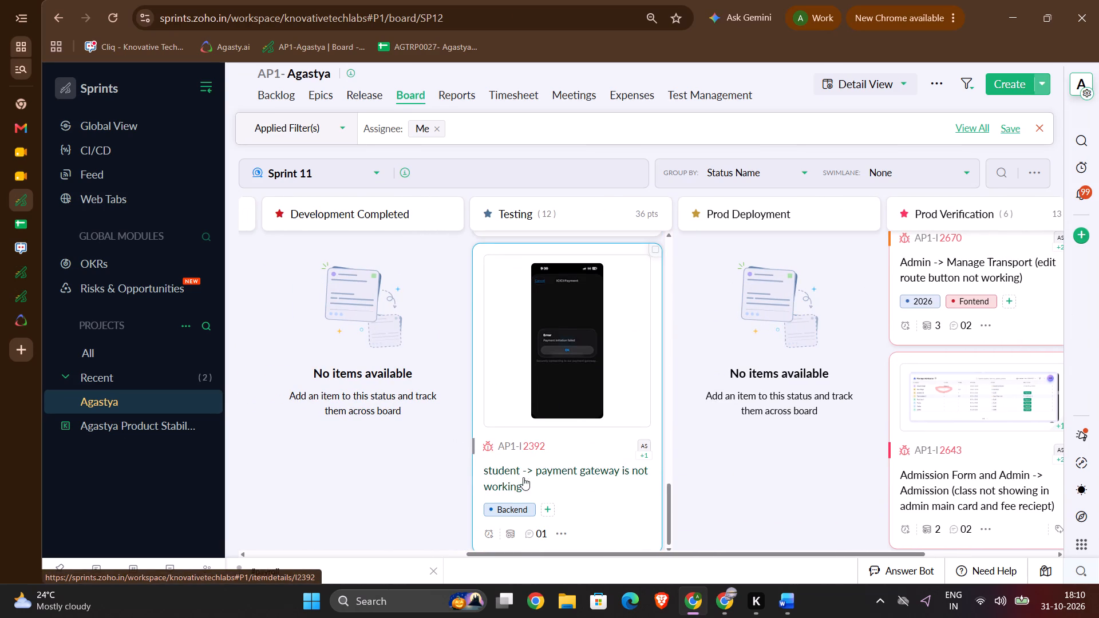
{"action": "left_click", "coordinate": [521, 474]}
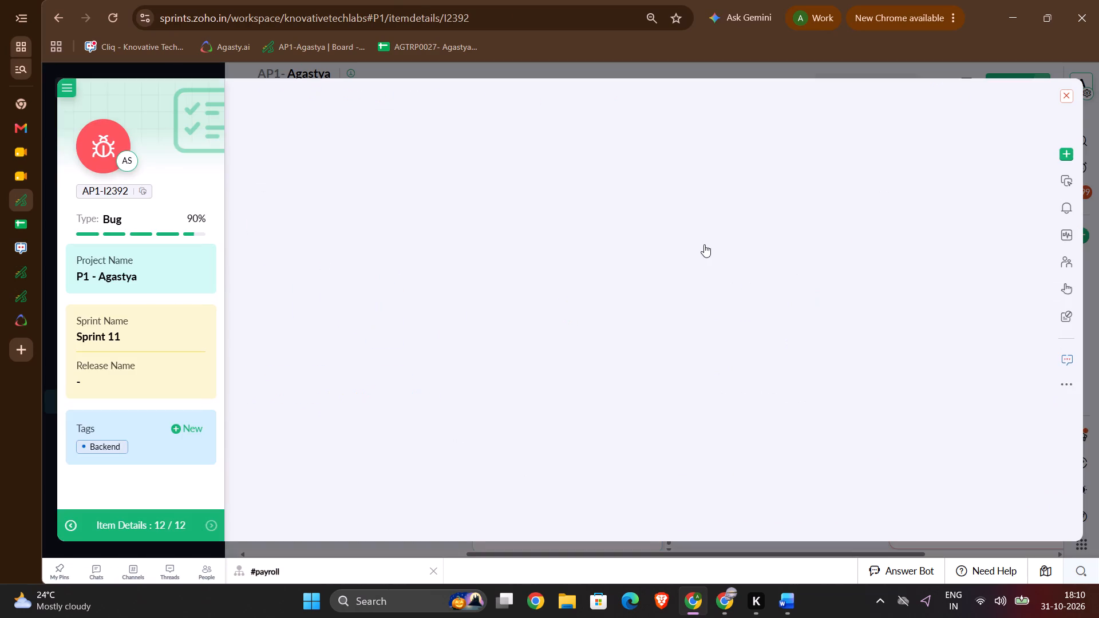
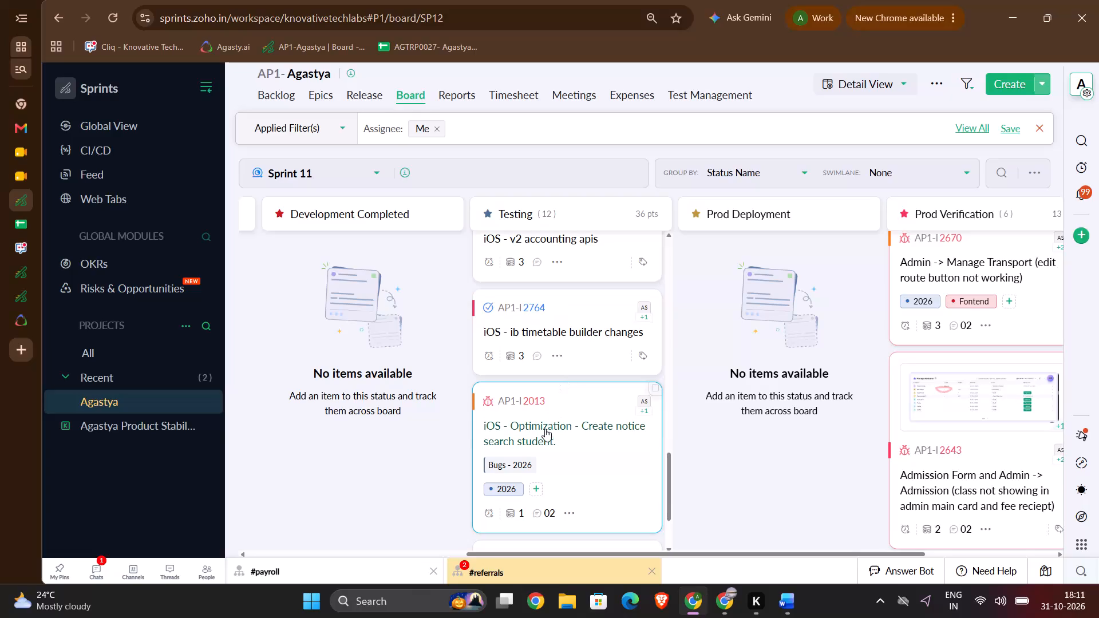
Open the Testing bug "iOS - Optimization - Create notice search student.", read it, and add the comment "Now typing speed is stable everywhere".
{"action": "left_click", "coordinate": [538, 430]}
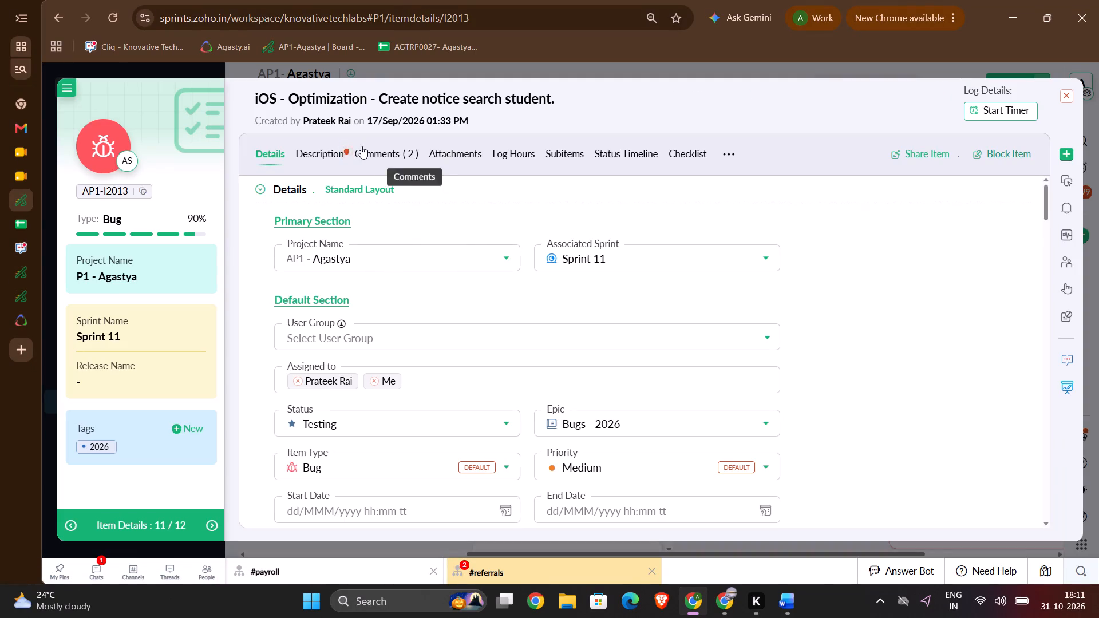
{"action": "left_click", "coordinate": [331, 149]}
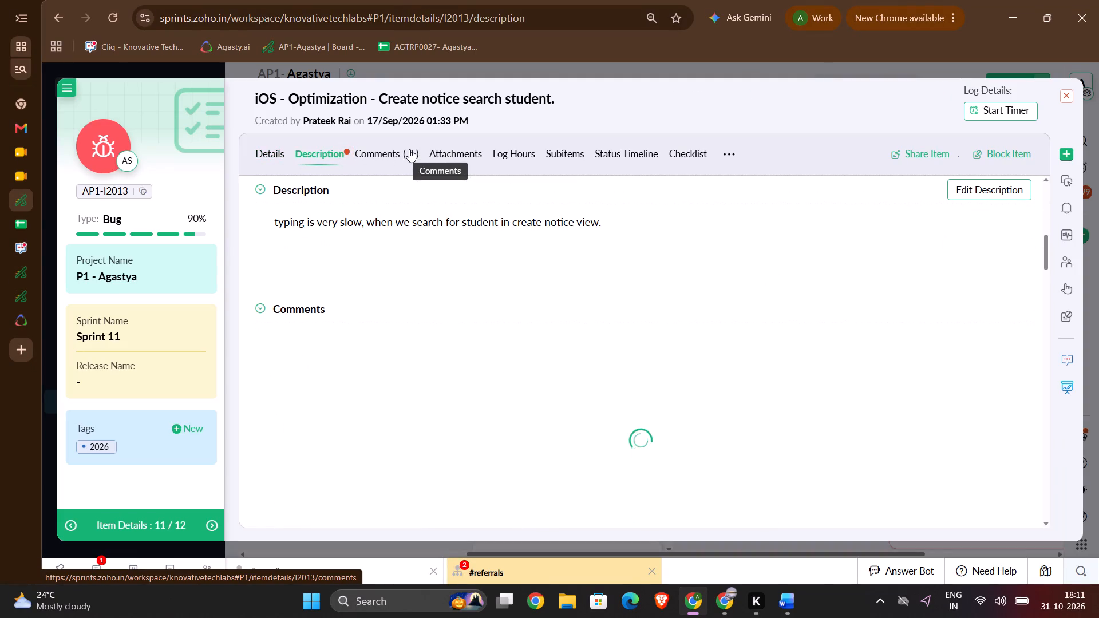
{"action": "scroll", "coordinate": [391, 242], "scroll_direction": "down", "scroll_amount": 1}
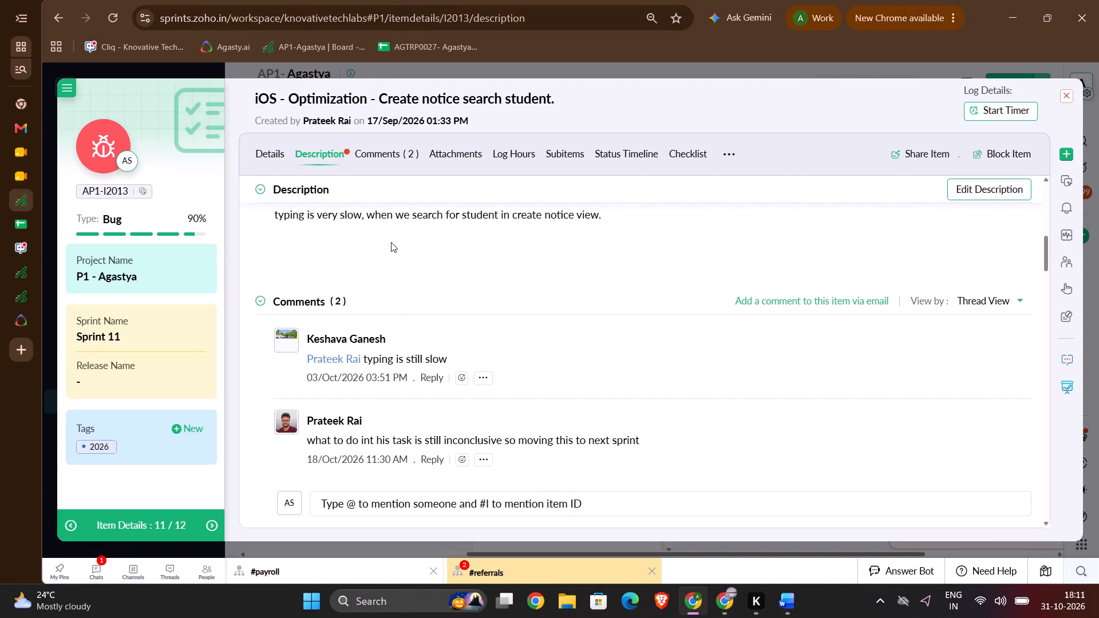
{"action": "scroll", "coordinate": [398, 327], "scroll_direction": "down", "scroll_amount": 1}
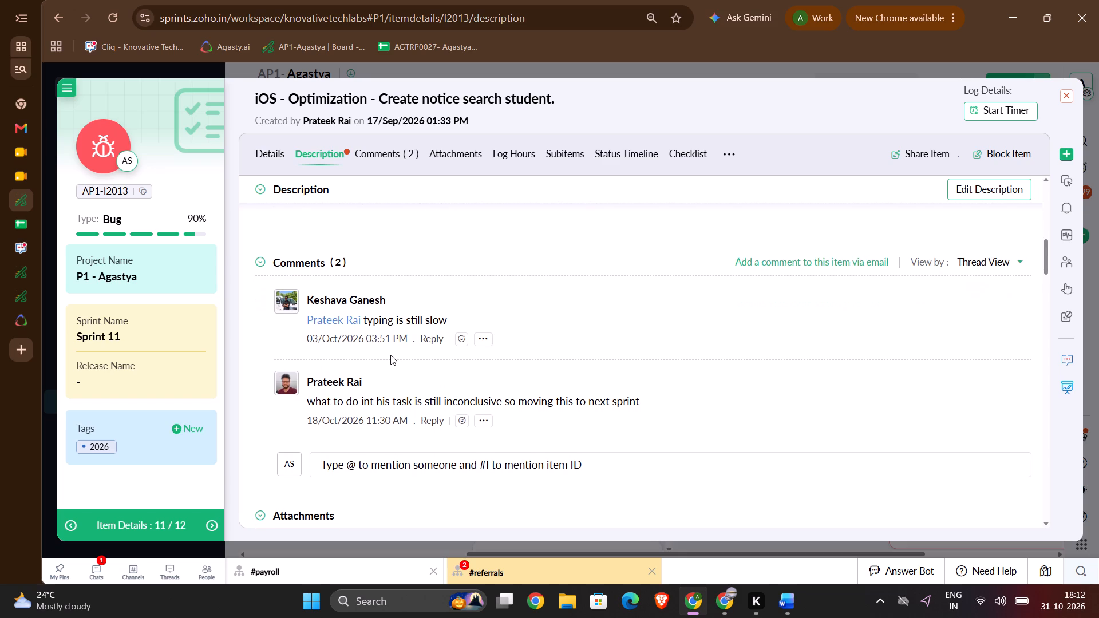
{"action": "scroll", "coordinate": [390, 355], "scroll_direction": "down", "scroll_amount": 1}
{"action": "left_click", "coordinate": [334, 437]}
{"action": "type", "text": "Not"}
{"action": "key", "text": "BackSpace"}
{"action": "type", "text": "w tyo"}
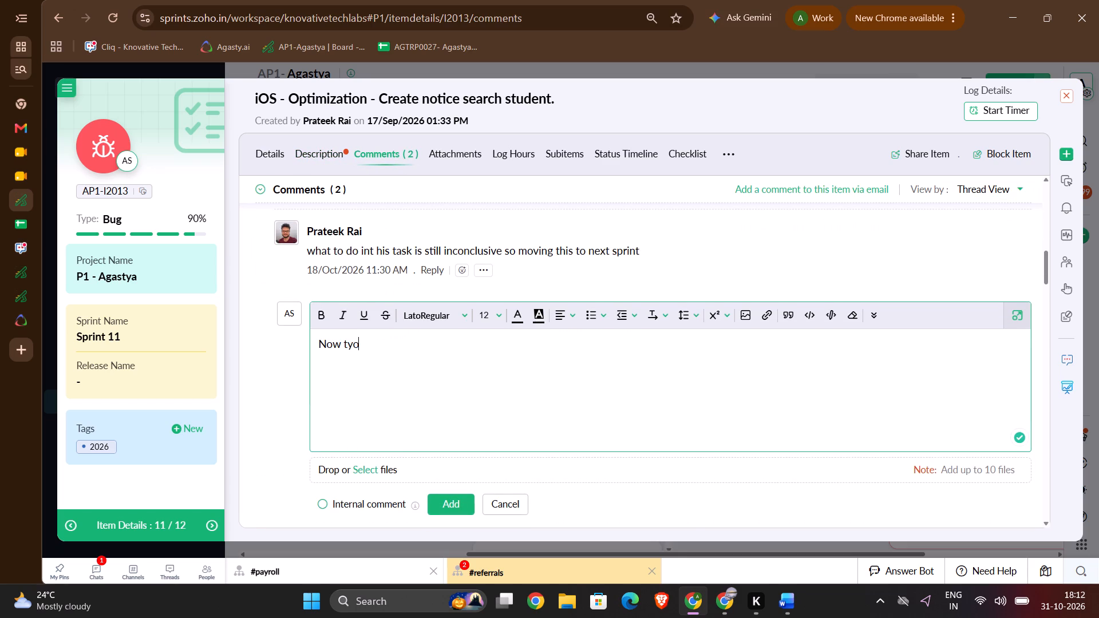
{"action": "key", "text": "BackSpace"}
{"action": "type", "text": "ping spedd i"}
{"action": "key", "text": "BackSpace"}
{"action": "key", "text": "BackSpace"}
{"action": "key", "text": "BackSpace"}
{"action": "key", "text": "BackSpace"}
{"action": "type", "text": "ed os"}
{"action": "key", "text": "BackSpace"}
{"action": "key", "text": "i"}
{"action": "key", "text": "BackSpace"}
{"action": "key", "text": "BackSpace"}
{"action": "type", "text": "is stable every"}
{"action": "type", "text": "where"}
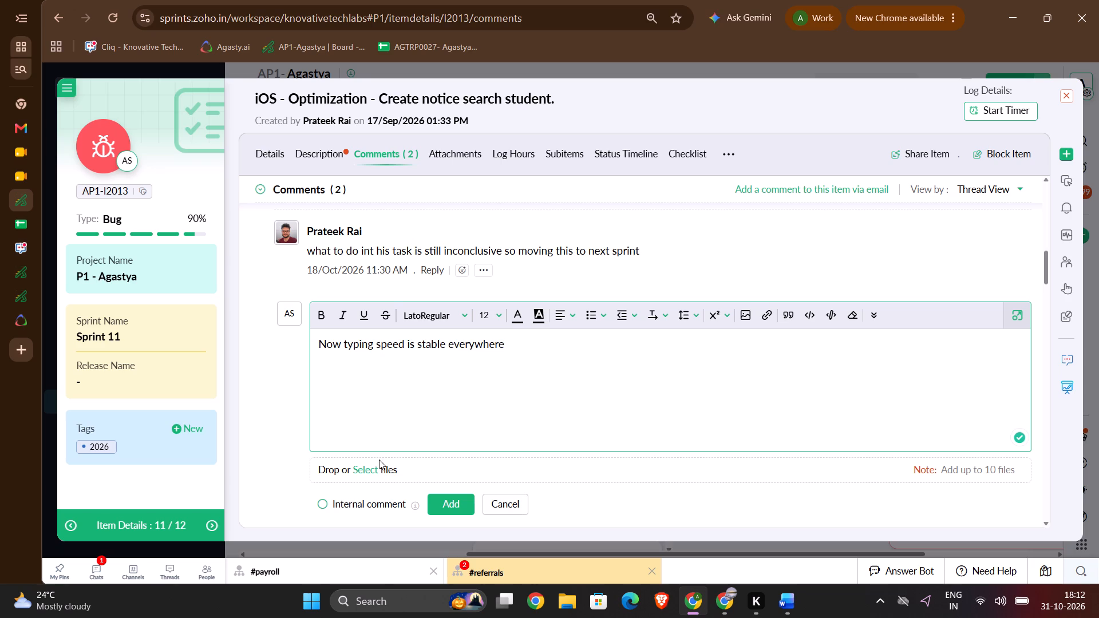
{"action": "left_click", "coordinate": [445, 506]}
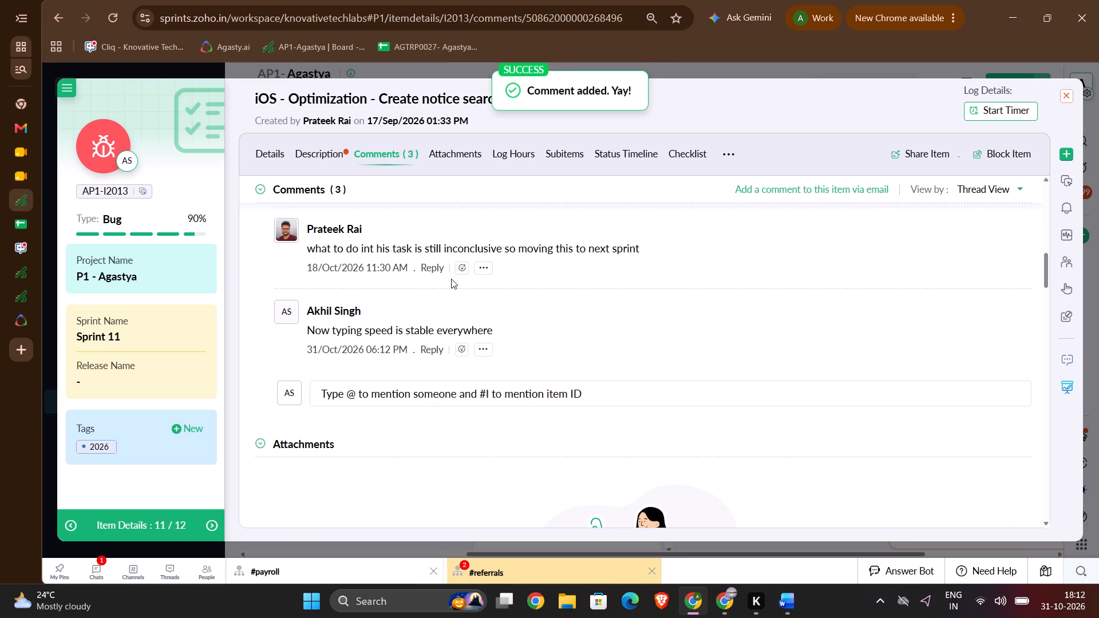
{"action": "scroll", "coordinate": [451, 279], "scroll_direction": "down", "scroll_amount": 1}
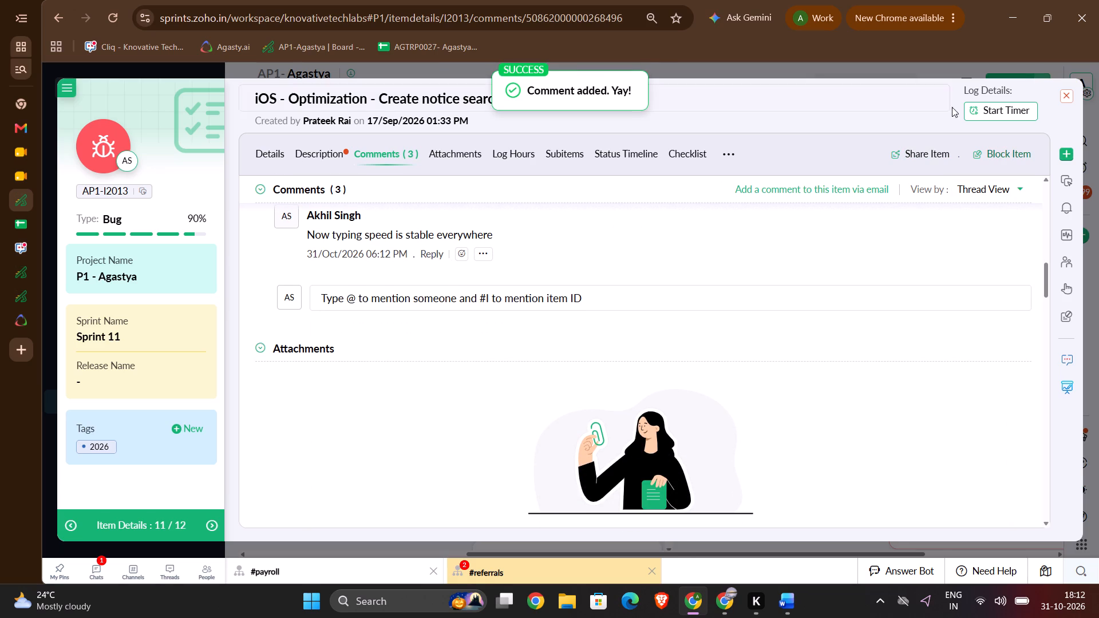
{"action": "left_click", "coordinate": [1068, 93]}
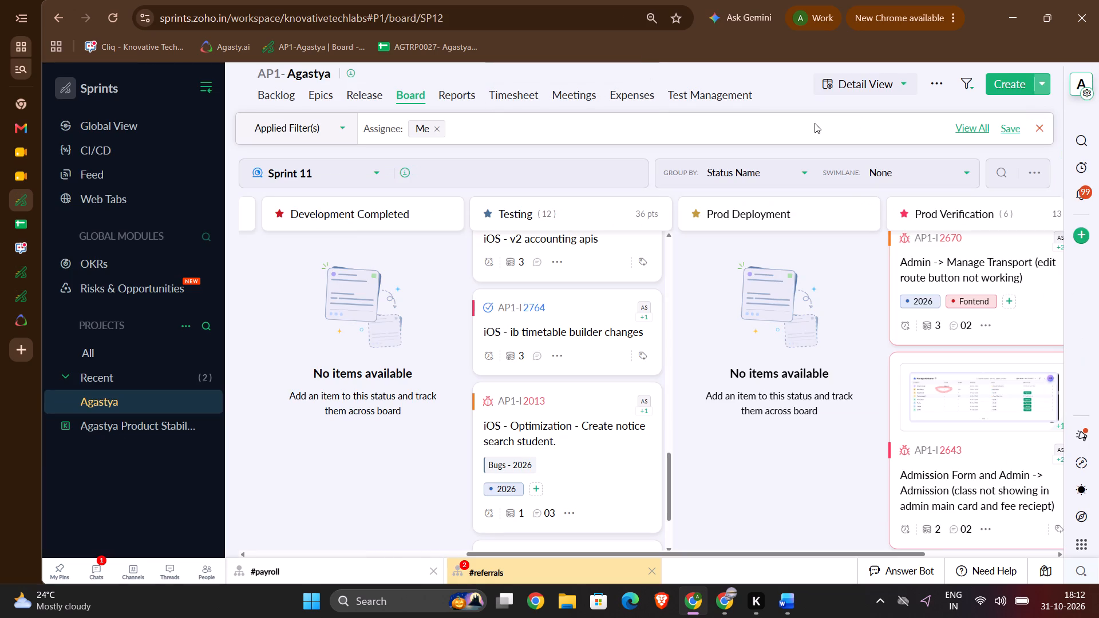
Advance the bug "iOS - Optimization - Create notice search student." from Testing through Prod Deployment and Prod Verification to Done.
{"action": "scroll", "coordinate": [528, 347], "scroll_direction": "down", "scroll_amount": 1}
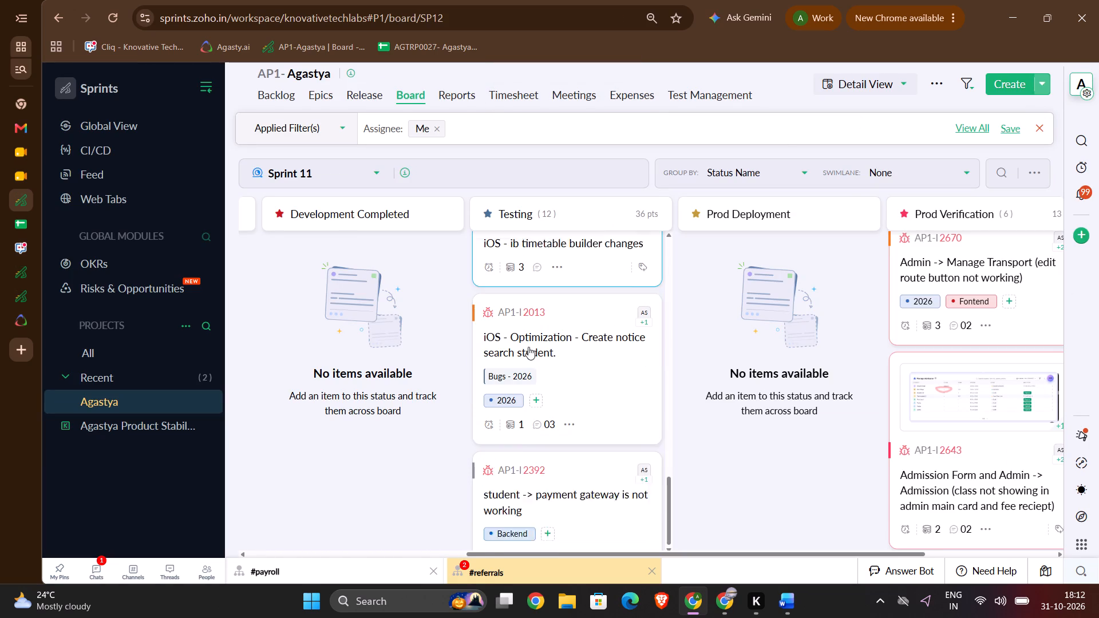
{"action": "scroll", "coordinate": [528, 347], "scroll_direction": "down", "scroll_amount": 2}
{"action": "left_click_drag", "start_coordinate": [528, 347], "coordinate": [677, 336]}
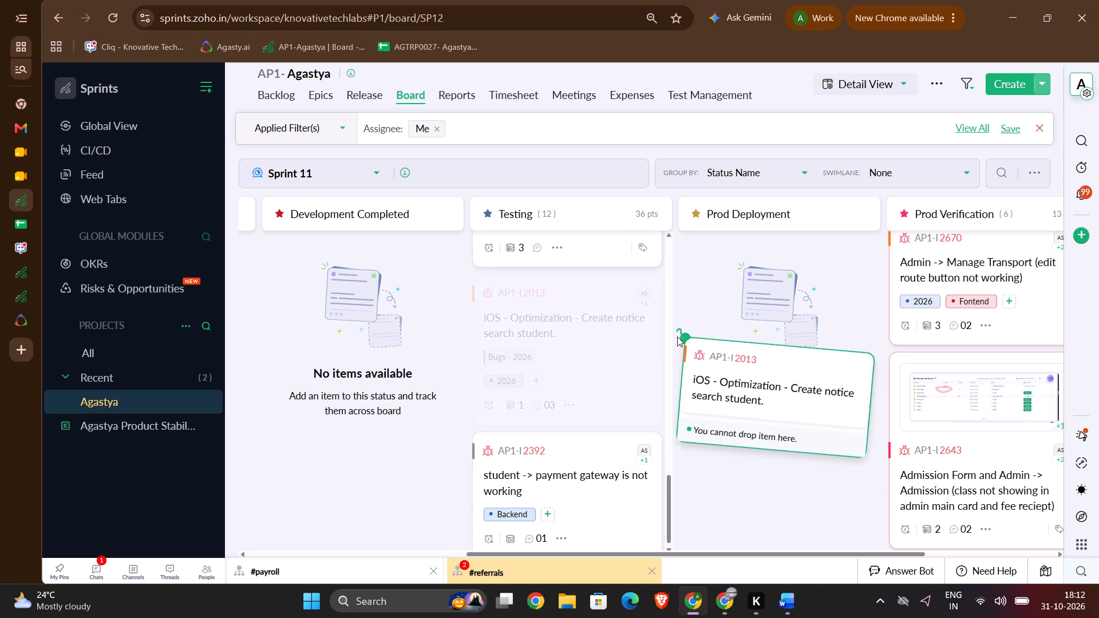
{"action": "left_click_drag", "start_coordinate": [677, 336], "coordinate": [681, 336]}
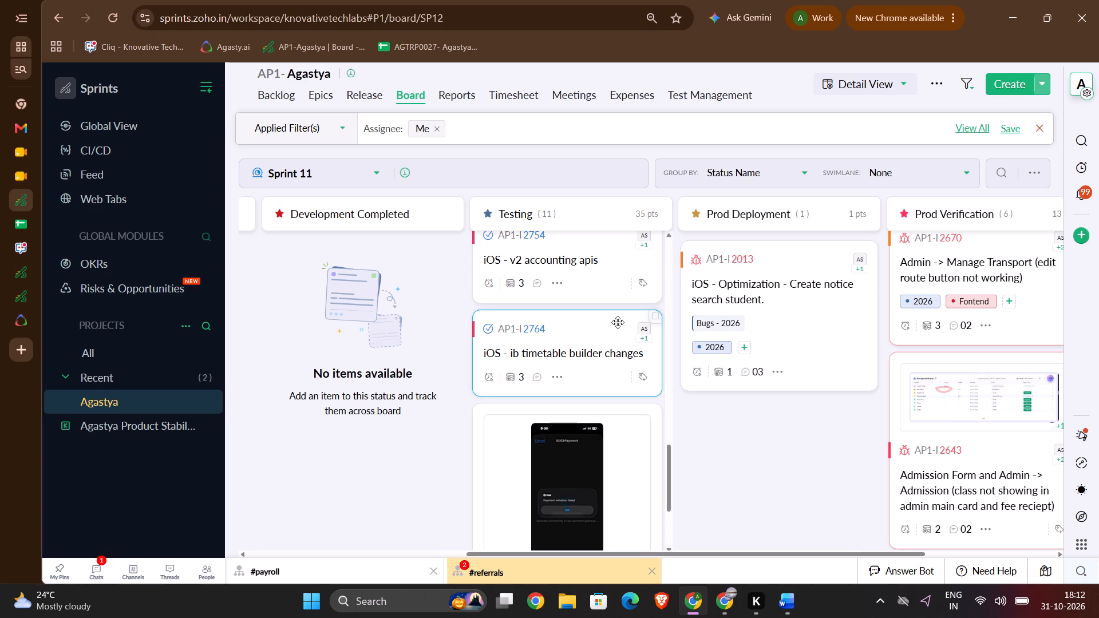
{"action": "left_click_drag", "start_coordinate": [733, 292], "coordinate": [895, 357]}
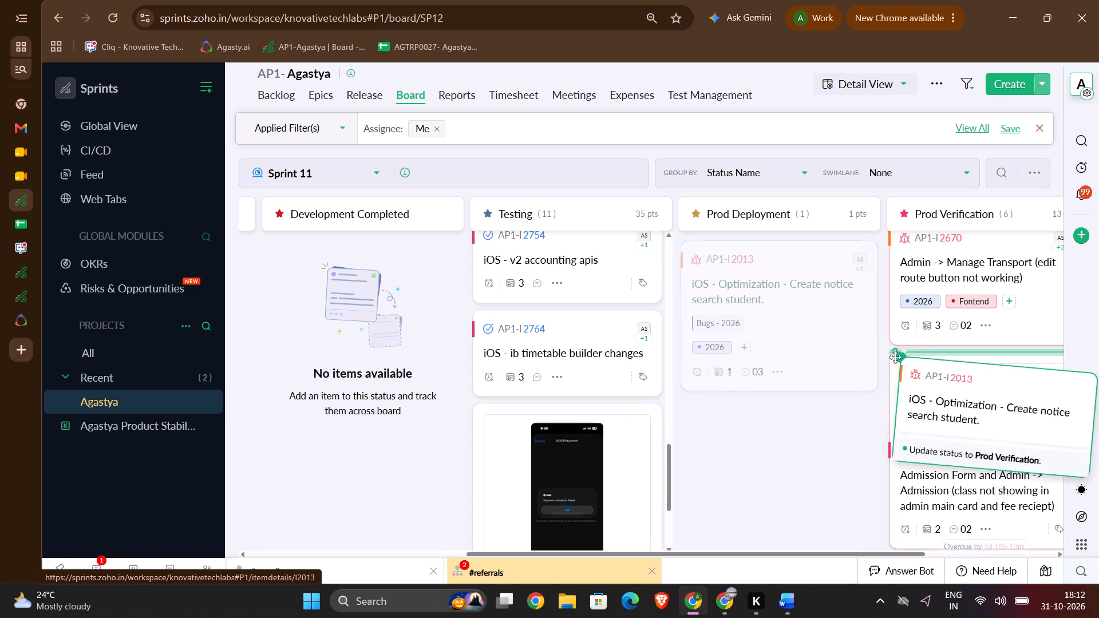
{"action": "left_click_drag", "start_coordinate": [895, 357], "coordinate": [897, 357]}
{"action": "scroll", "coordinate": [793, 358], "scroll_direction": "left", "scroll_amount": 4}
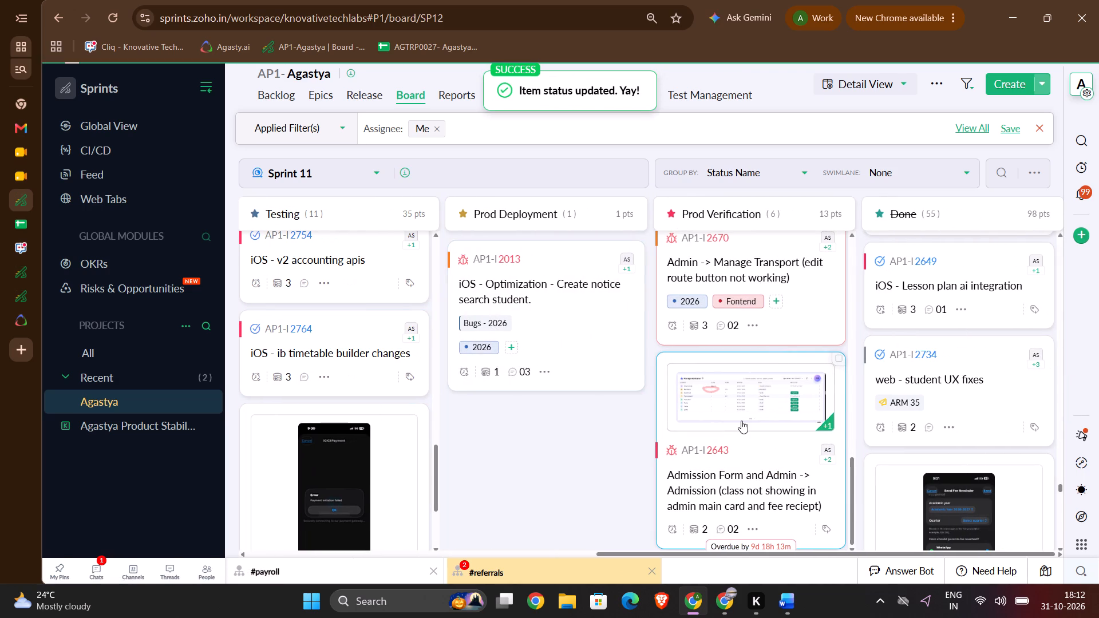
{"action": "scroll", "coordinate": [741, 421], "scroll_direction": "down", "scroll_amount": 10}
{"action": "left_click_drag", "start_coordinate": [736, 438], "coordinate": [793, 430]}
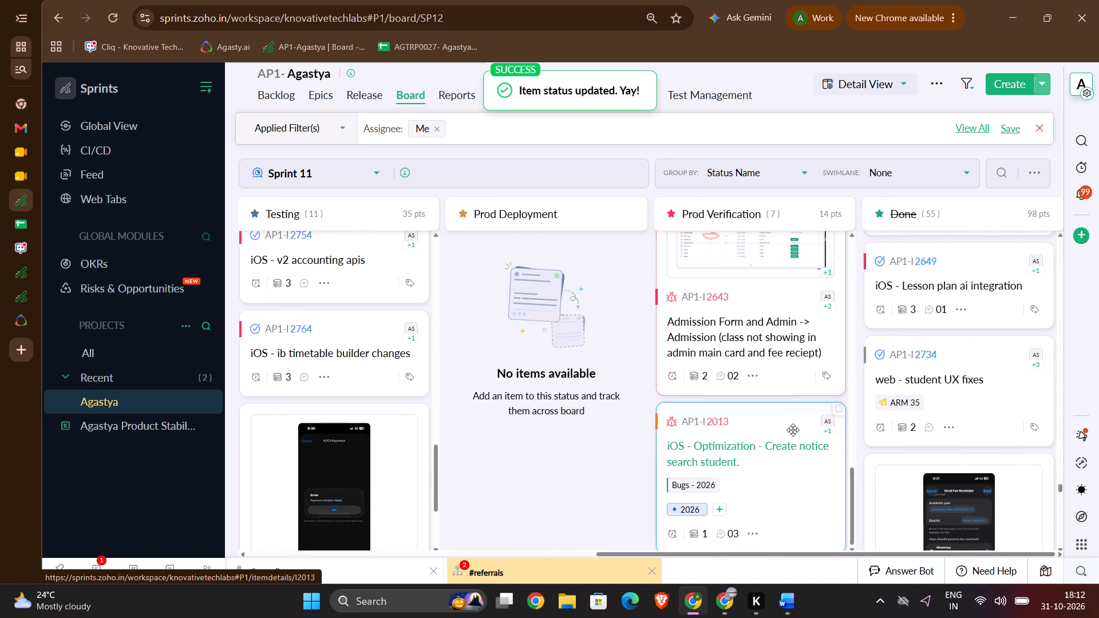
{"action": "left_click_drag", "start_coordinate": [793, 430], "coordinate": [935, 378]}
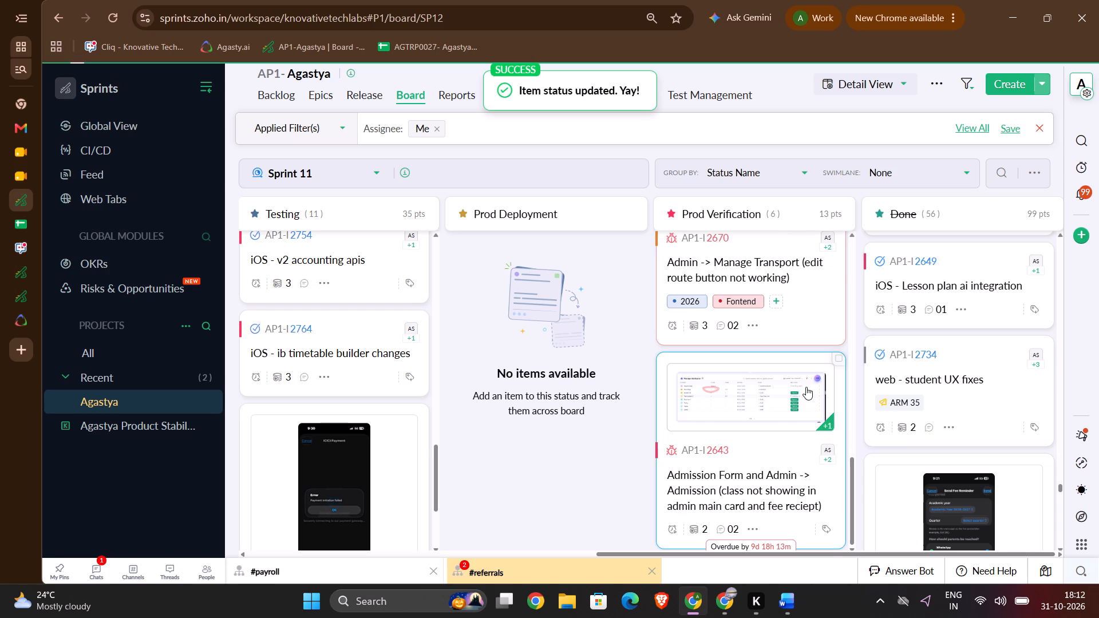
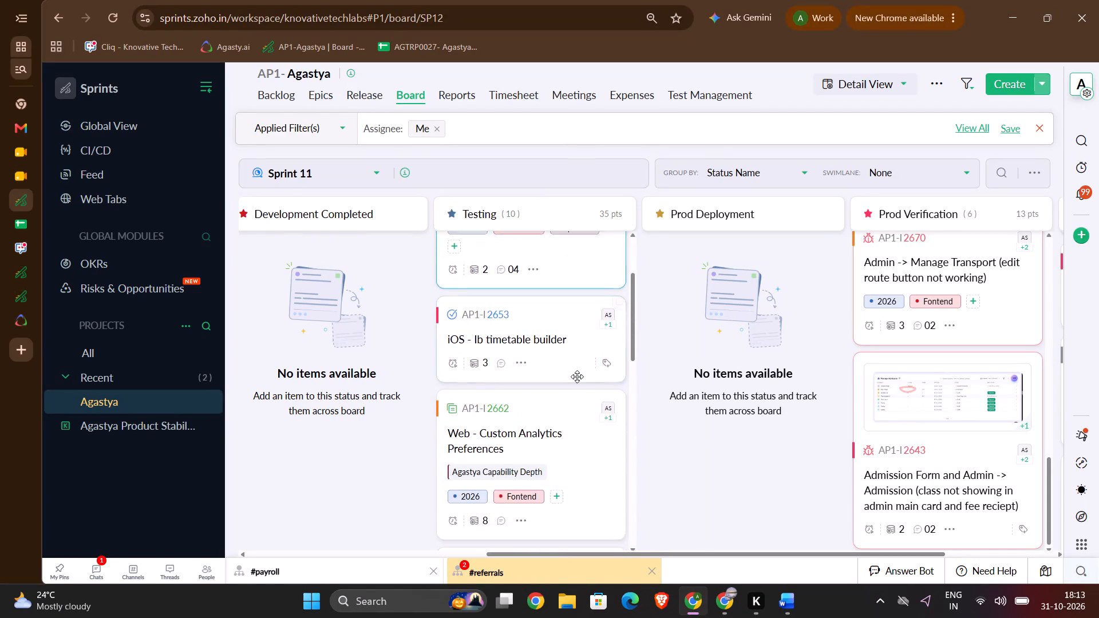
Open the Testing task "iOS - Attendance mispunch status", check its details including who created it, and close it.
{"action": "scroll", "coordinate": [577, 377], "scroll_direction": "down", "scroll_amount": 4}
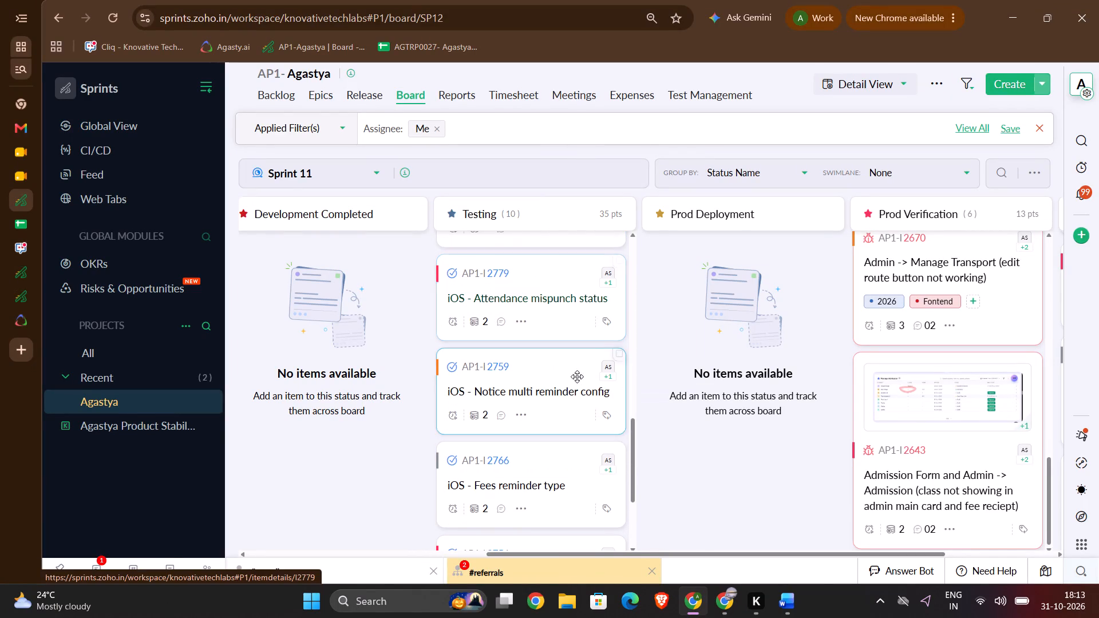
{"action": "left_click", "coordinate": [543, 304]}
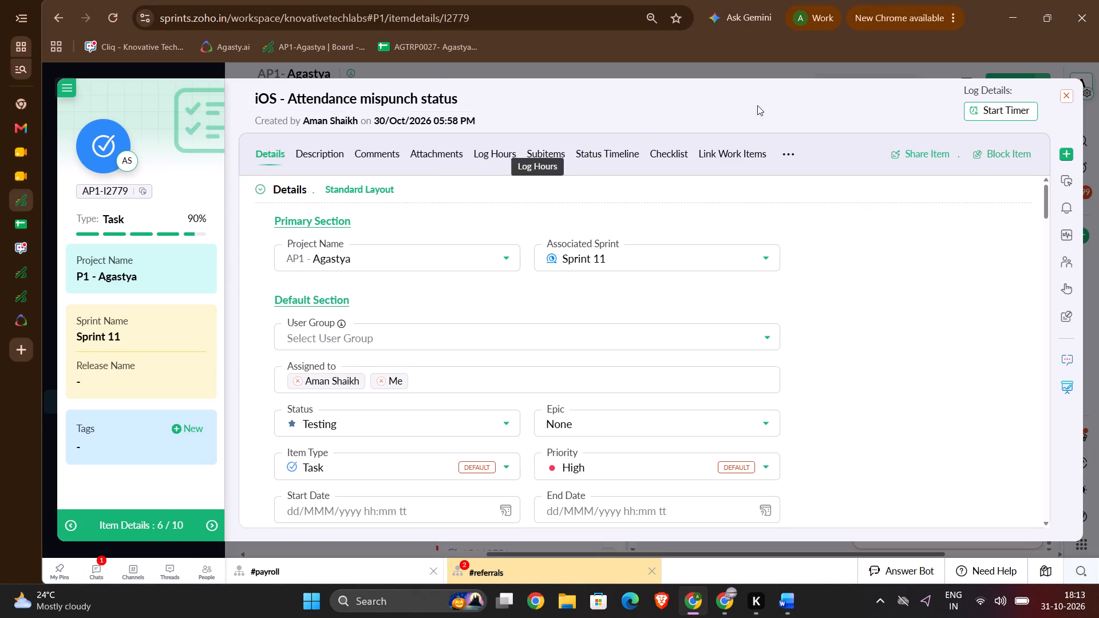
{"action": "left_click", "coordinate": [1060, 94]}
{"action": "scroll", "coordinate": [528, 294], "scroll_direction": "up", "scroll_amount": 1}
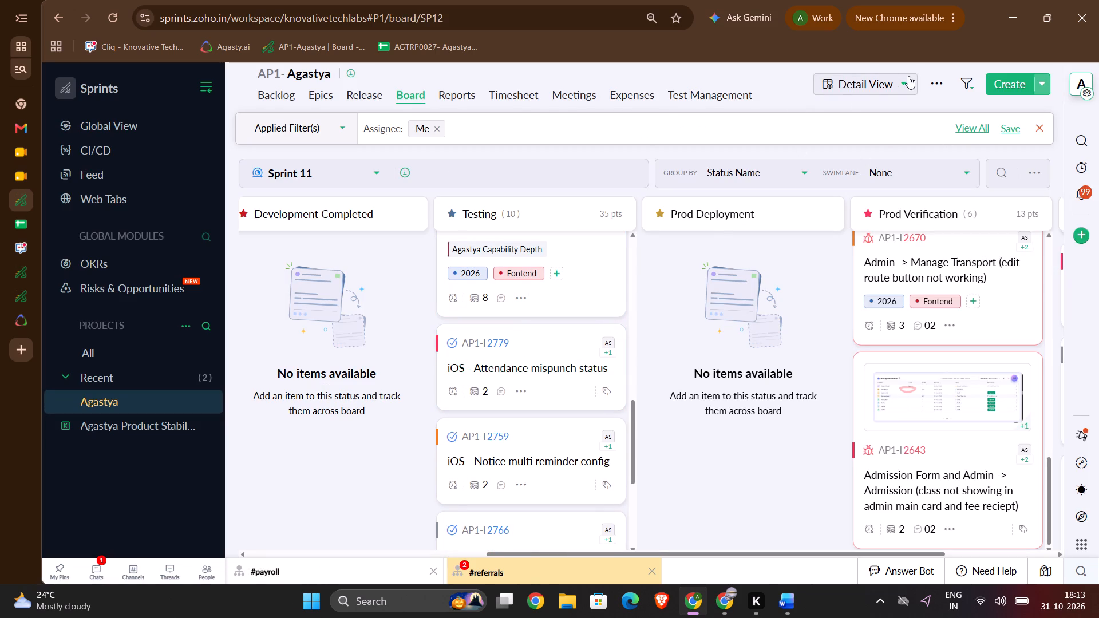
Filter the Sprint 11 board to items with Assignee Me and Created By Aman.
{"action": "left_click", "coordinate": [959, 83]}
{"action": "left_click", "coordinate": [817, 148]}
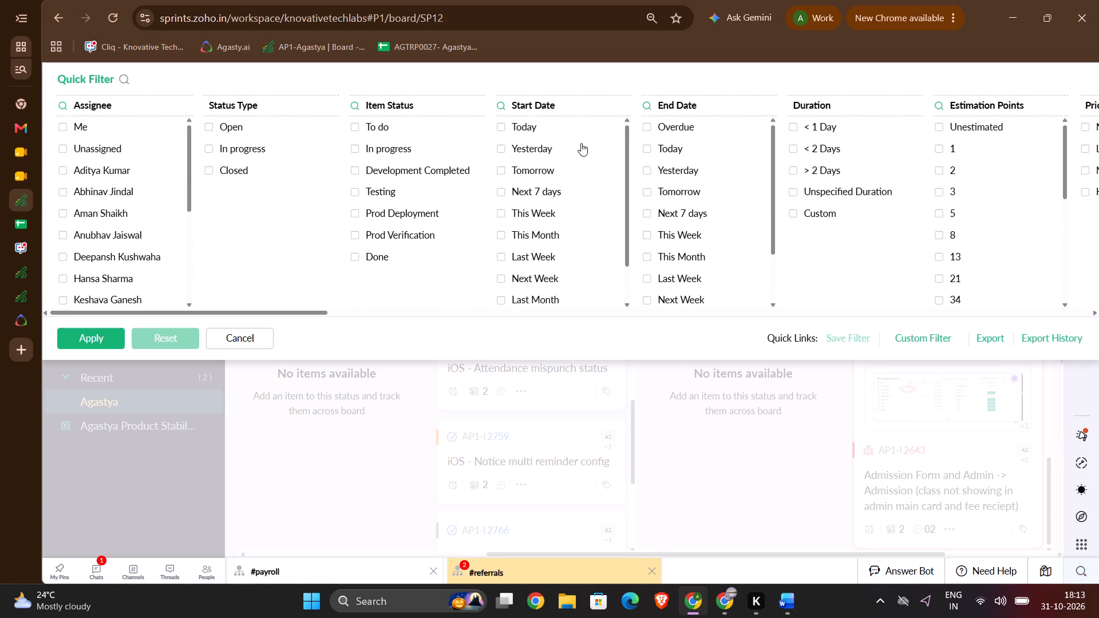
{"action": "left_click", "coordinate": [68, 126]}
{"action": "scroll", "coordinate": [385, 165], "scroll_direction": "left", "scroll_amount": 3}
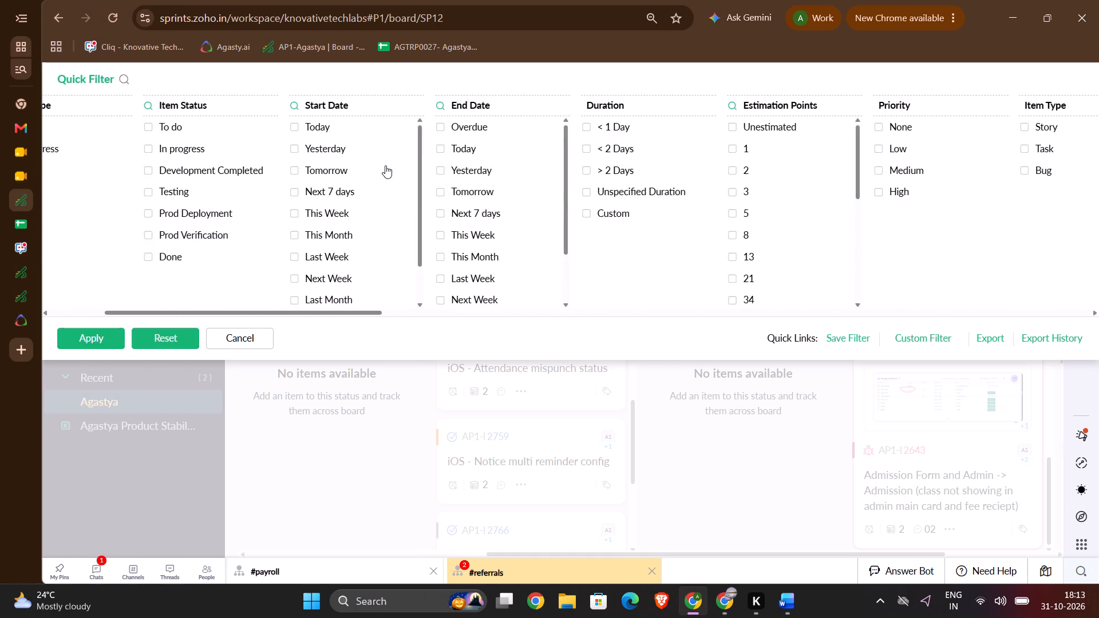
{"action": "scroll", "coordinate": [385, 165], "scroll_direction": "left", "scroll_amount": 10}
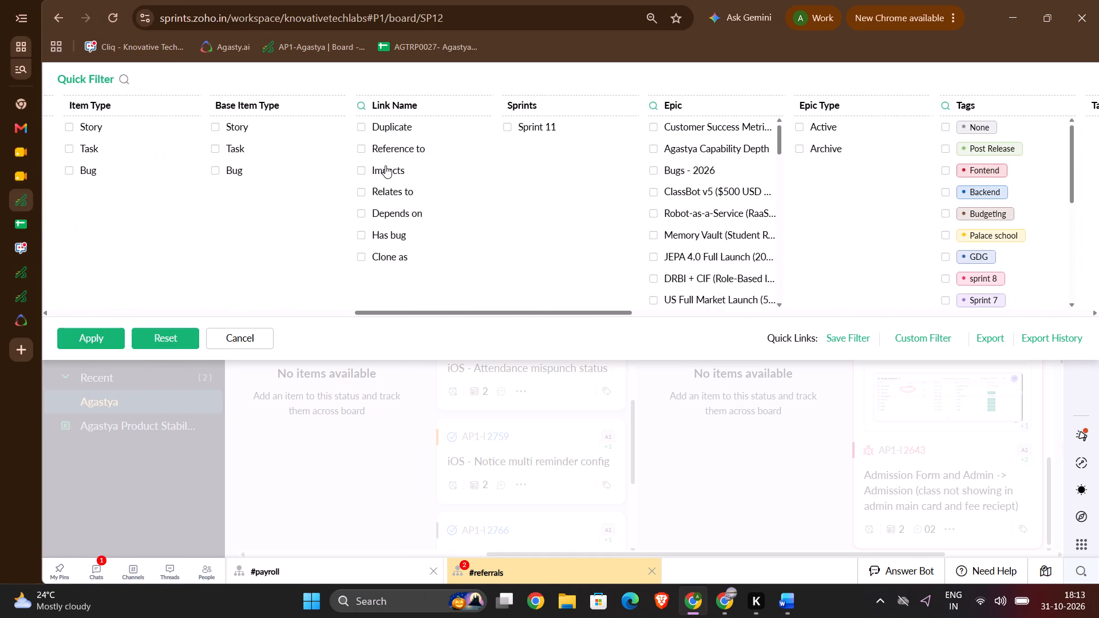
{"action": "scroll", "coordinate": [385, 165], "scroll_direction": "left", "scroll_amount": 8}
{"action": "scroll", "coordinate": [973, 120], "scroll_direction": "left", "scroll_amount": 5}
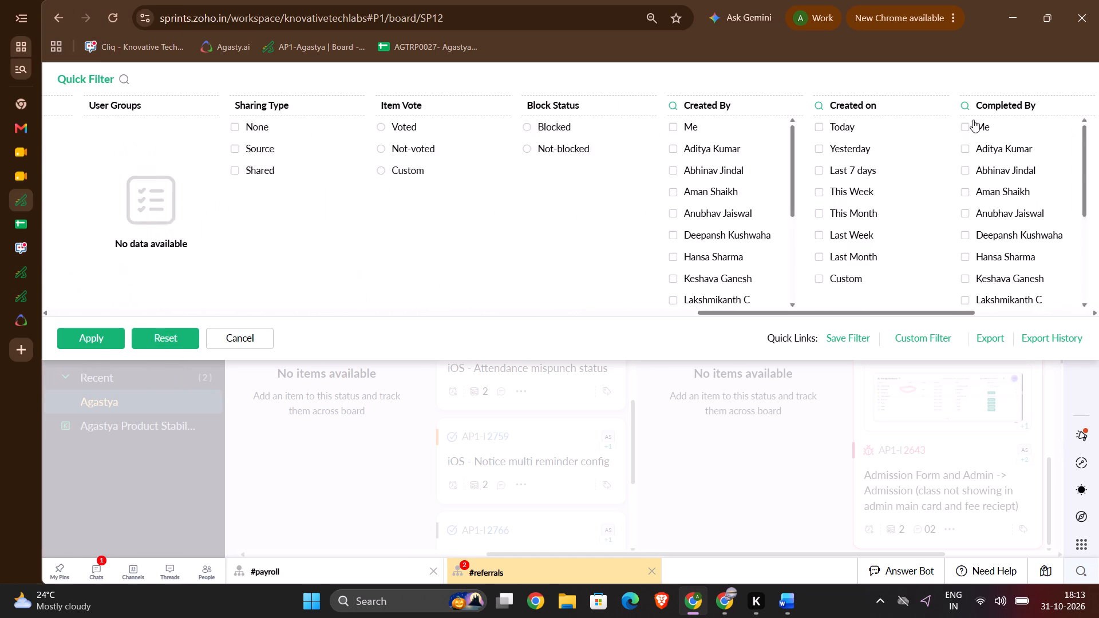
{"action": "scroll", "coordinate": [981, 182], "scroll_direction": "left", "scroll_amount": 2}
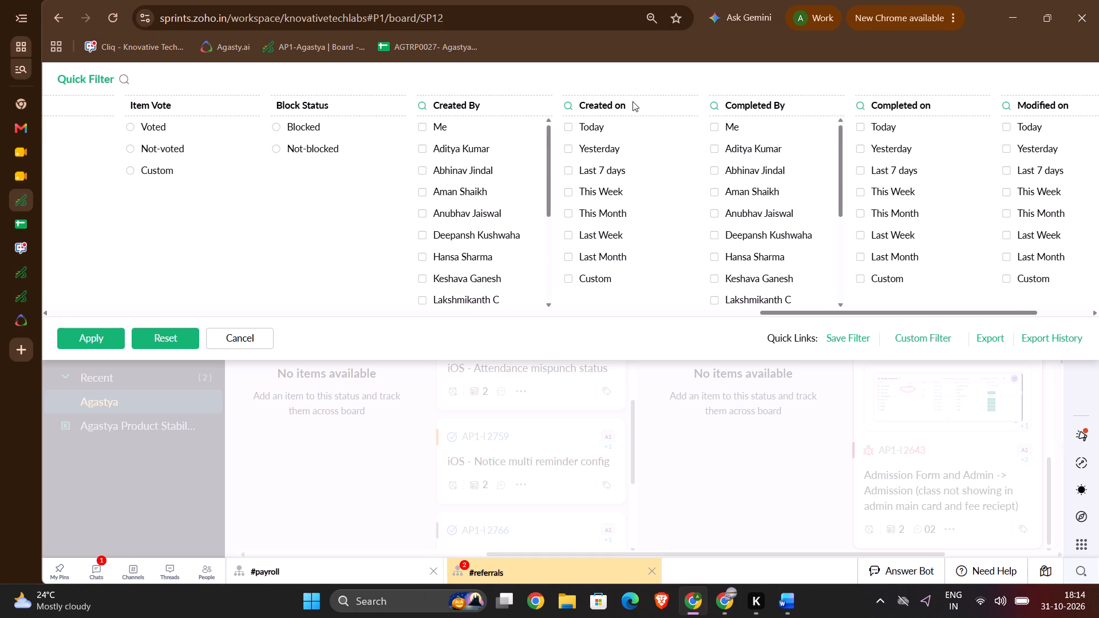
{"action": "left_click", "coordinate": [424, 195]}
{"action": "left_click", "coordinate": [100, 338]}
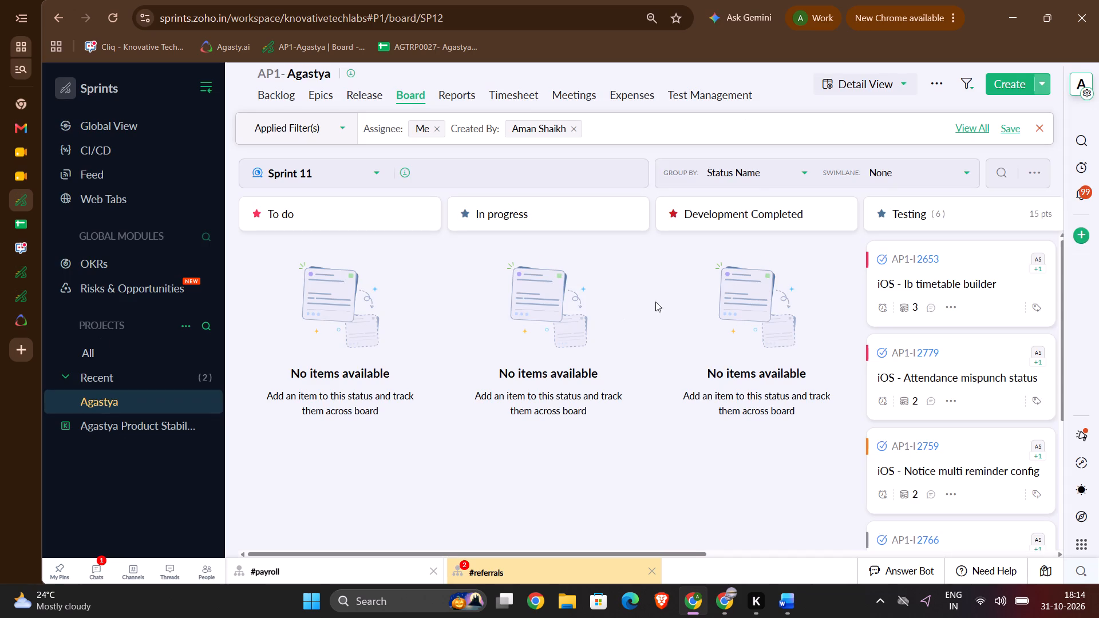
Review the filtered iOS tasks in the Testing column.
{"action": "scroll", "coordinate": [575, 338], "scroll_direction": "left", "scroll_amount": 4}
{"action": "scroll", "coordinate": [621, 375], "scroll_direction": "down", "scroll_amount": 4}
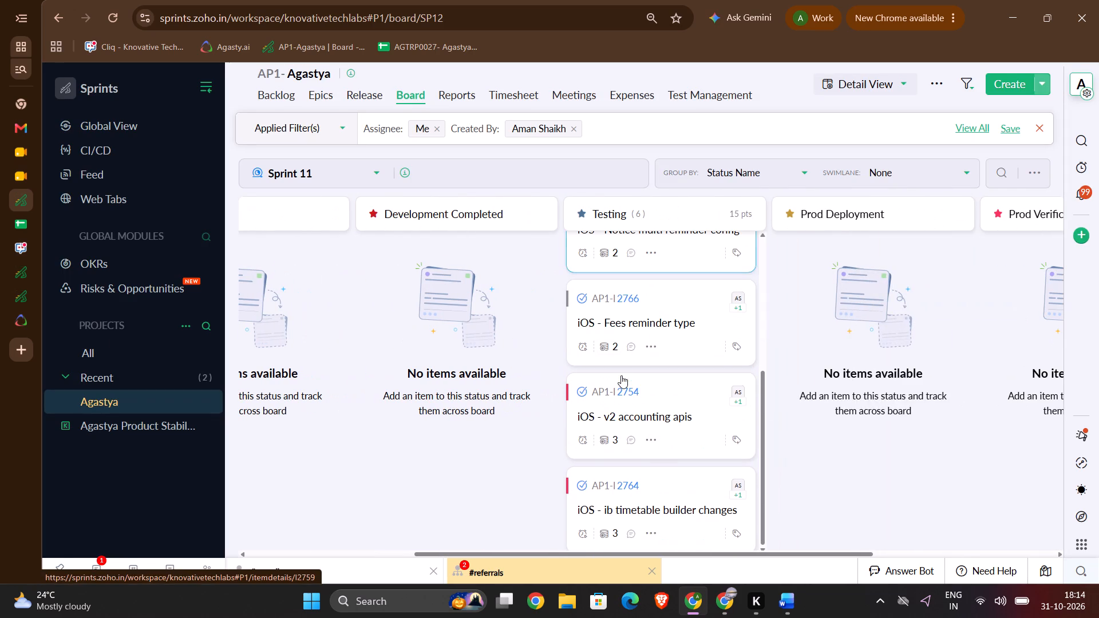
{"action": "scroll", "coordinate": [621, 375], "scroll_direction": "down", "scroll_amount": 1}
{"action": "scroll", "coordinate": [643, 312], "scroll_direction": "up", "scroll_amount": 1}
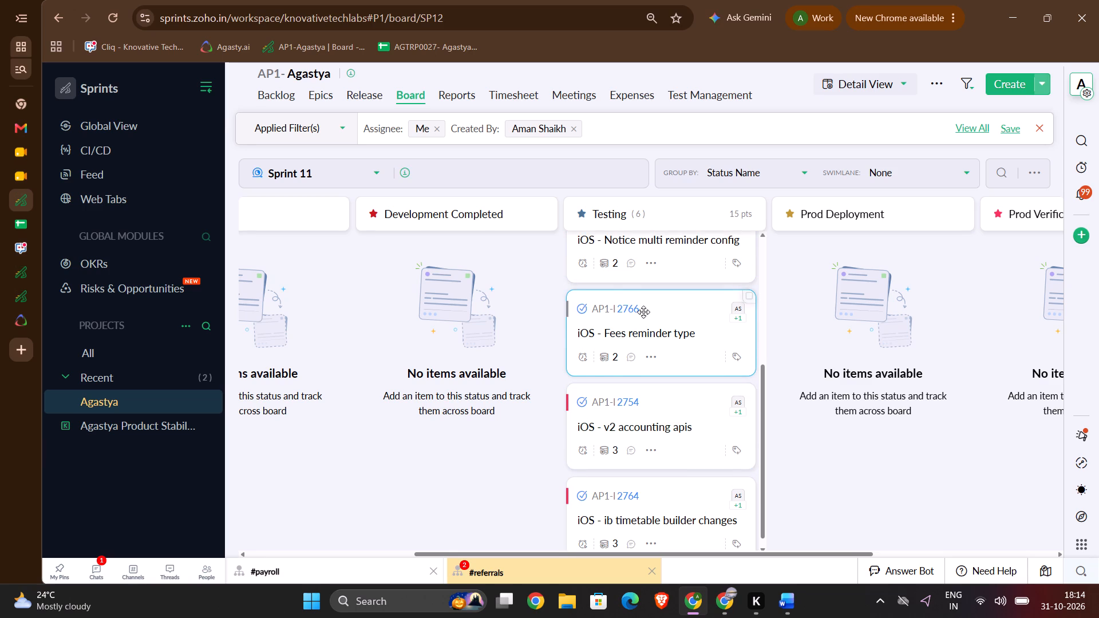
{"action": "scroll", "coordinate": [643, 312], "scroll_direction": "up", "scroll_amount": 1}
{"action": "scroll", "coordinate": [643, 312], "scroll_direction": "down", "scroll_amount": 1}
{"action": "scroll", "coordinate": [643, 312], "scroll_direction": "up", "scroll_amount": 5}
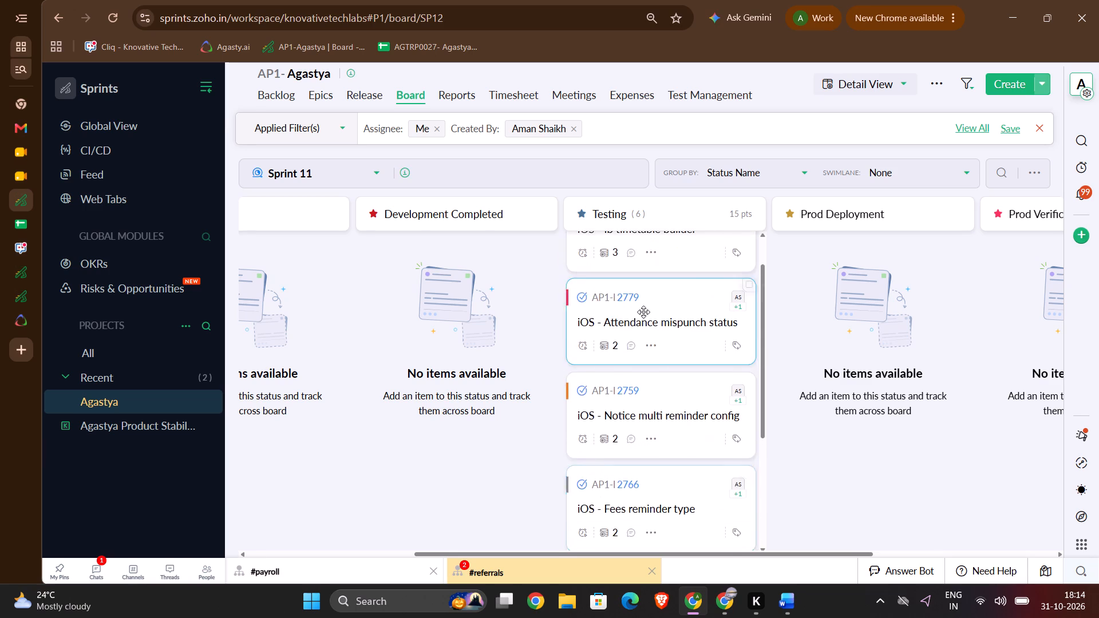
{"action": "scroll", "coordinate": [643, 312], "scroll_direction": "up", "scroll_amount": 1}
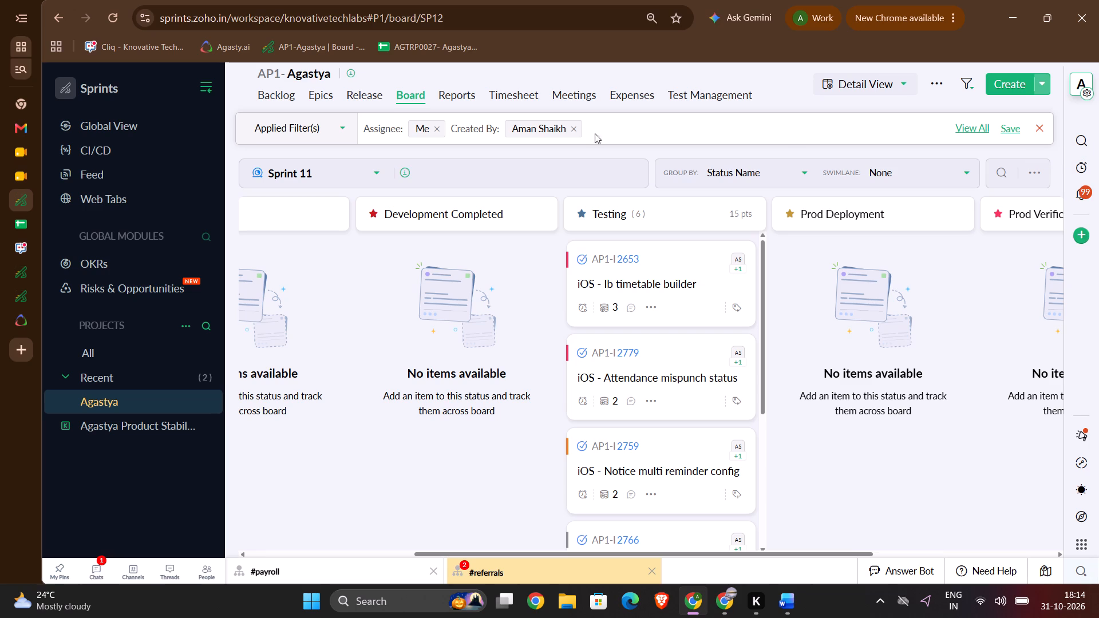
Replace the Created By filter with Prateek, keeping Assignee set to Me, and apply it to the board.
{"action": "left_click", "coordinate": [576, 128]}
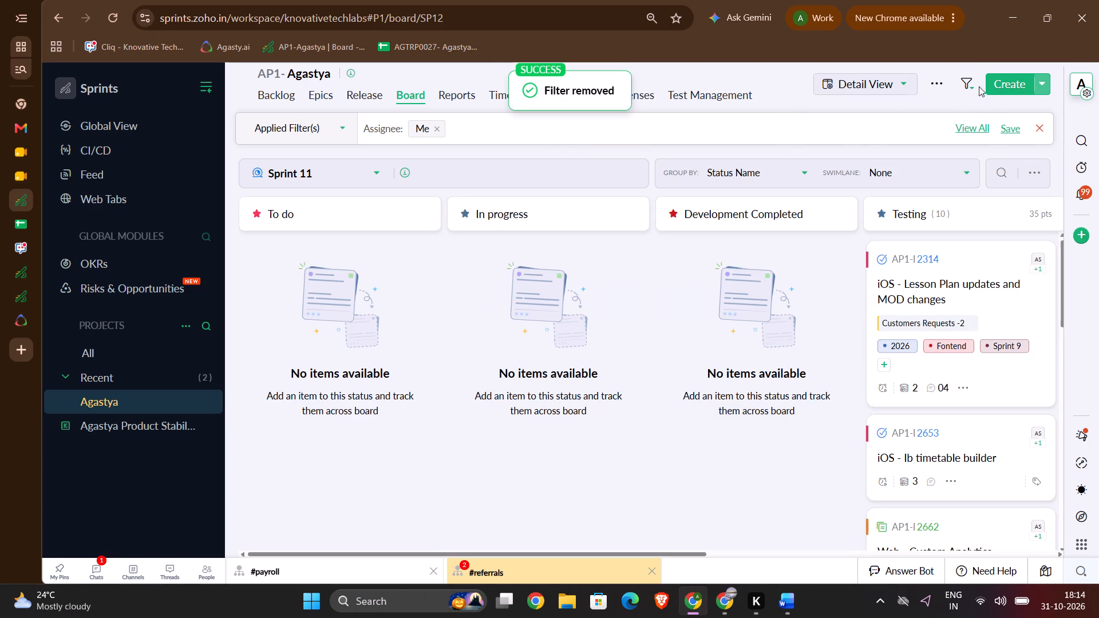
{"action": "left_click", "coordinate": [973, 87]}
{"action": "left_click", "coordinate": [869, 145]}
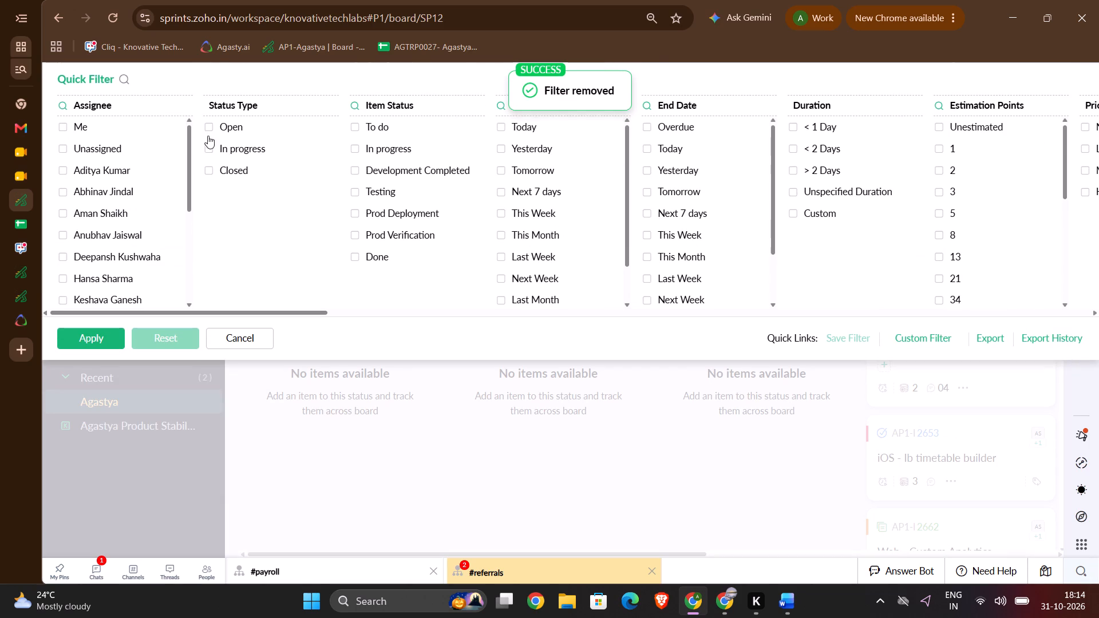
{"action": "left_click", "coordinate": [61, 126]}
{"action": "scroll", "coordinate": [741, 201], "scroll_direction": "left", "scroll_amount": 5}
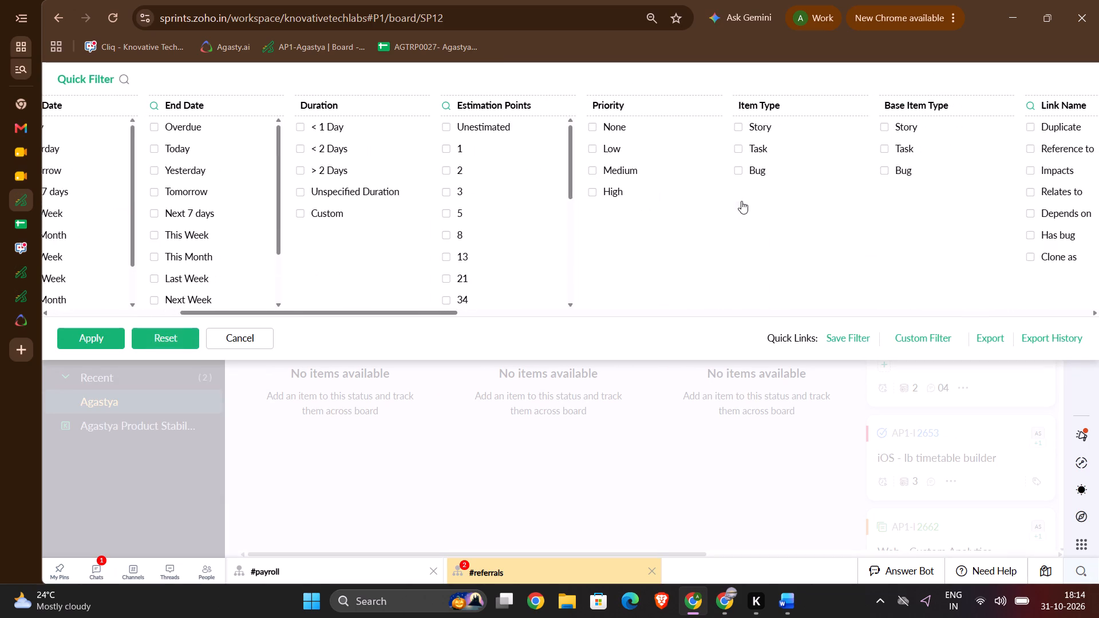
{"action": "scroll", "coordinate": [741, 201], "scroll_direction": "left", "scroll_amount": 8}
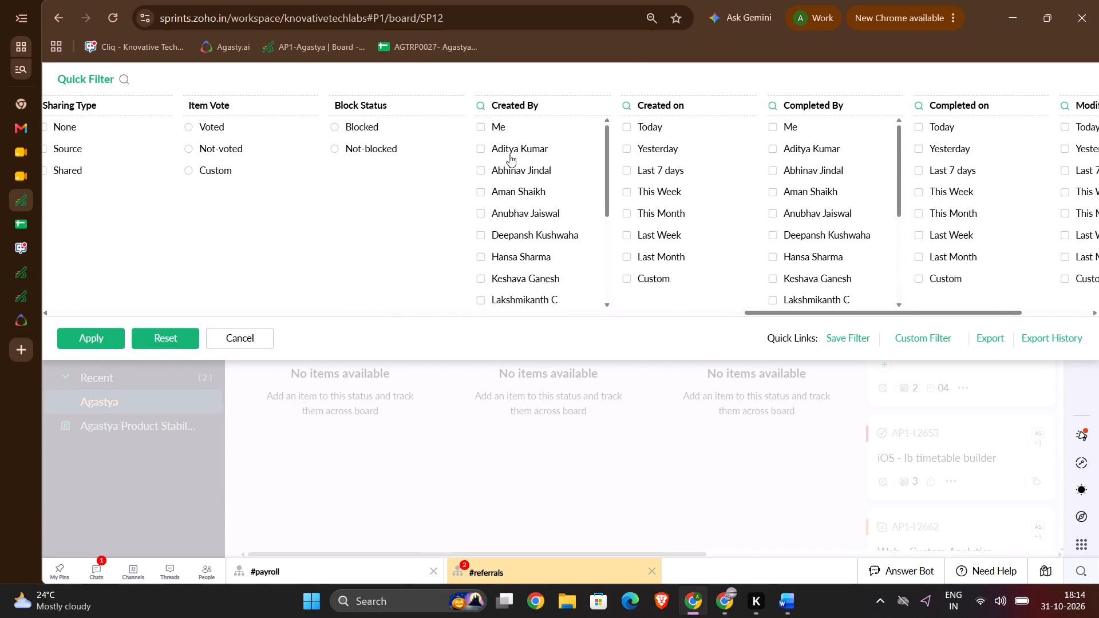
{"action": "scroll", "coordinate": [497, 202], "scroll_direction": "down", "scroll_amount": 2}
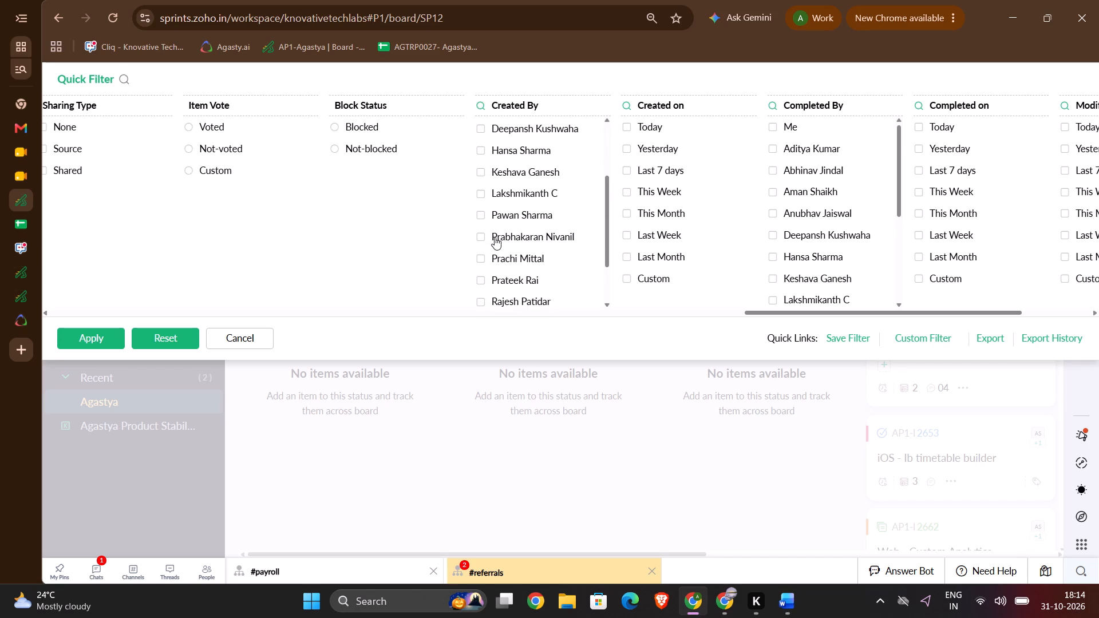
{"action": "left_click", "coordinate": [487, 278]}
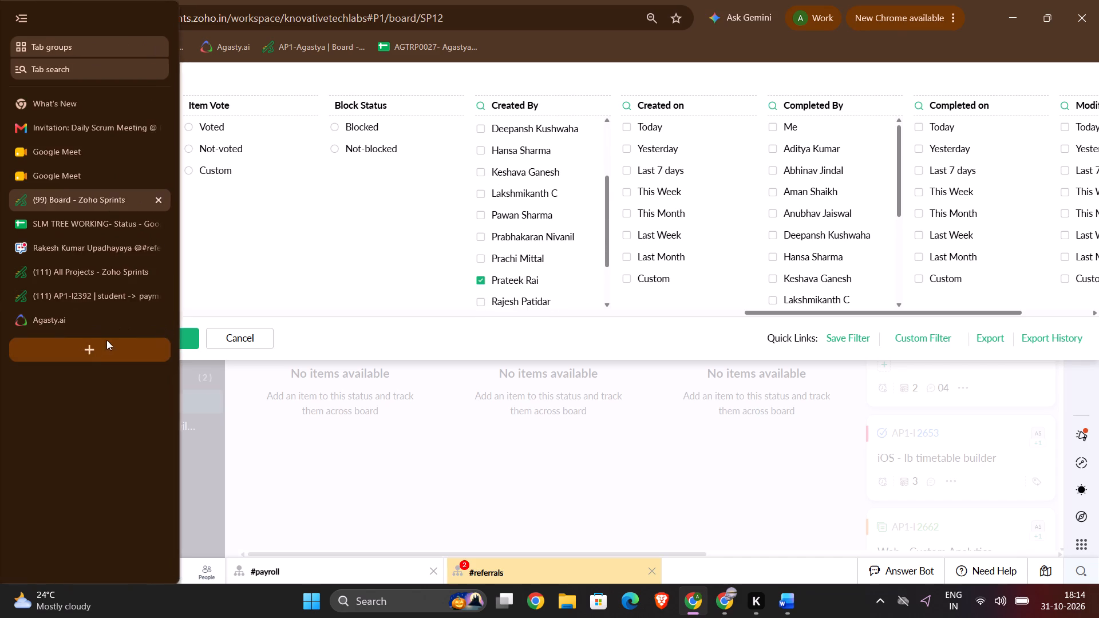
{"action": "left_click", "coordinate": [96, 342]}
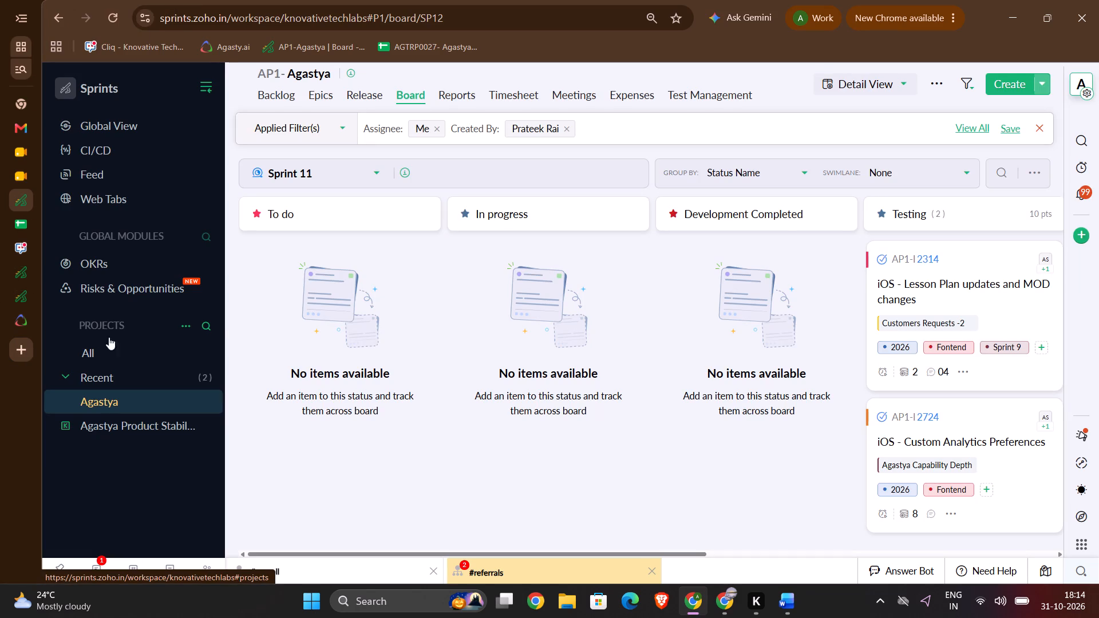
Open the Testing task "iOS - Custom Analytics Preferences" and read its description and details.
{"action": "scroll", "coordinate": [646, 437], "scroll_direction": "left", "scroll_amount": 3}
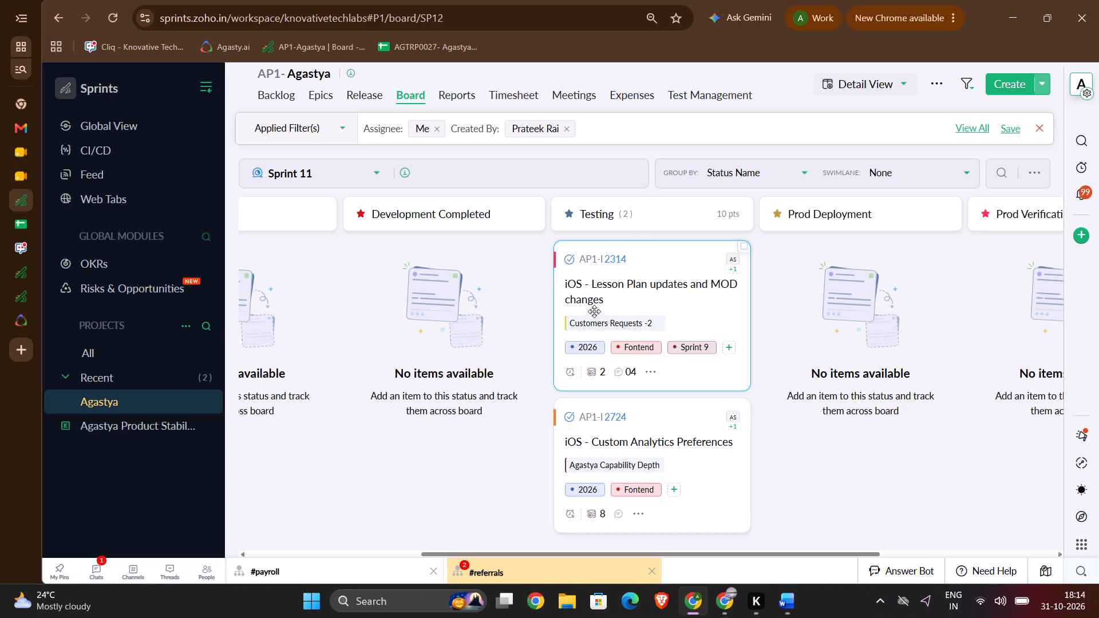
{"action": "left_click", "coordinate": [595, 441]}
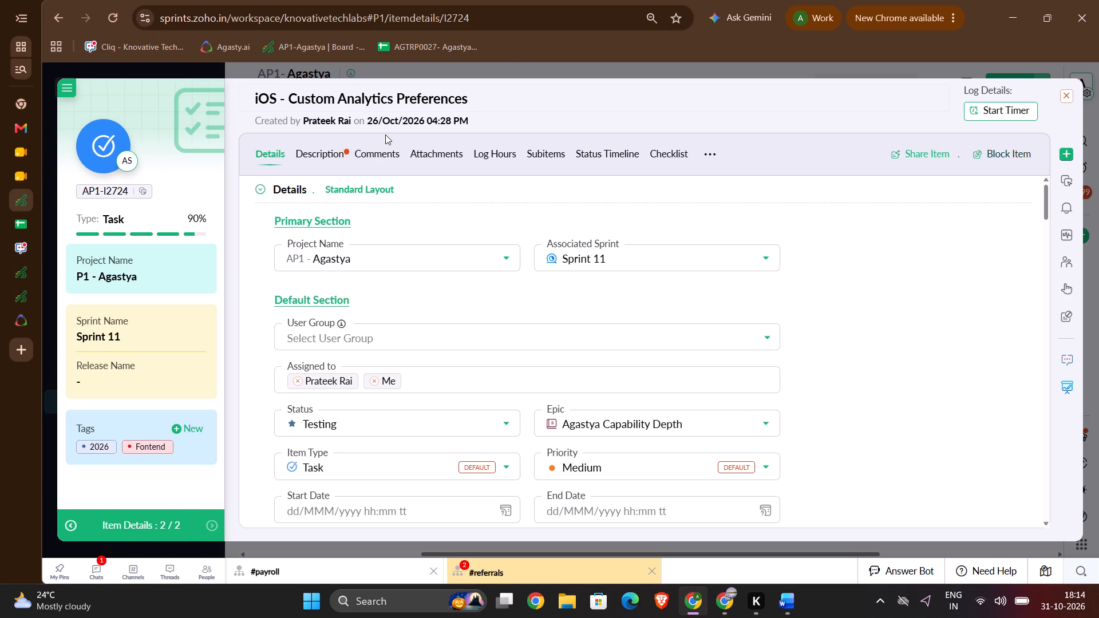
{"action": "left_click", "coordinate": [311, 148]}
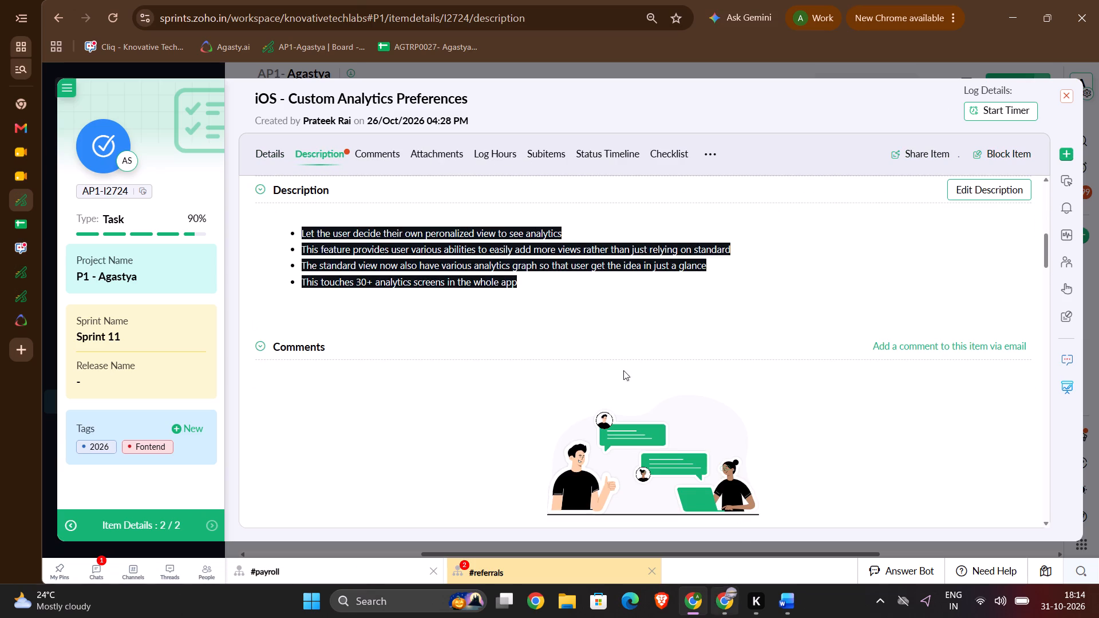
{"action": "scroll", "coordinate": [461, 334], "scroll_direction": "up", "scroll_amount": 2}
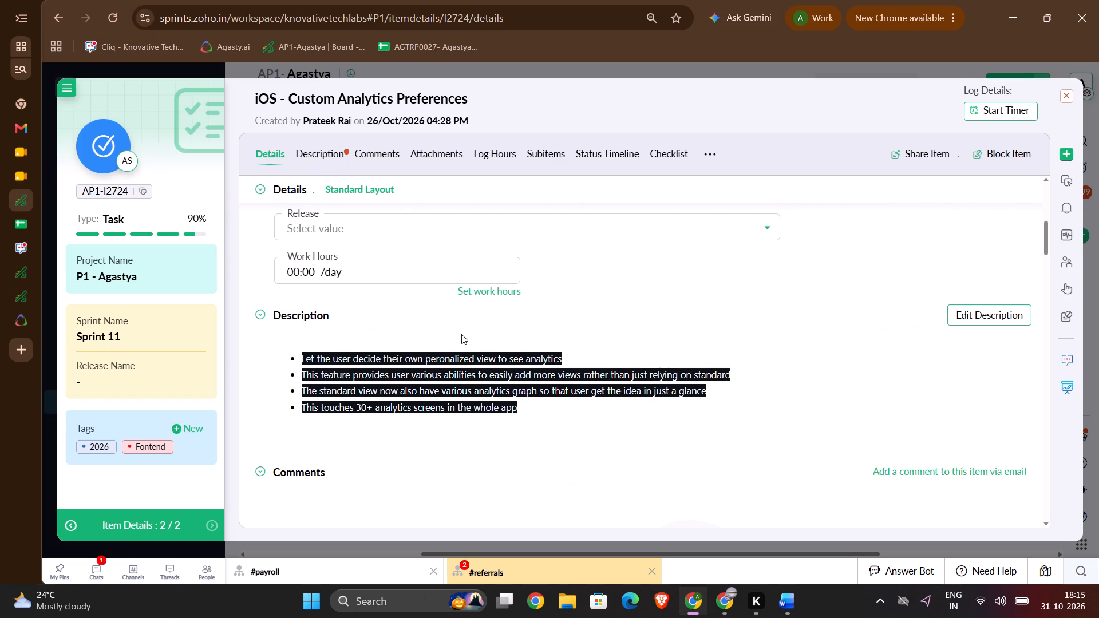
{"action": "scroll", "coordinate": [461, 334], "scroll_direction": "up", "scroll_amount": 1}
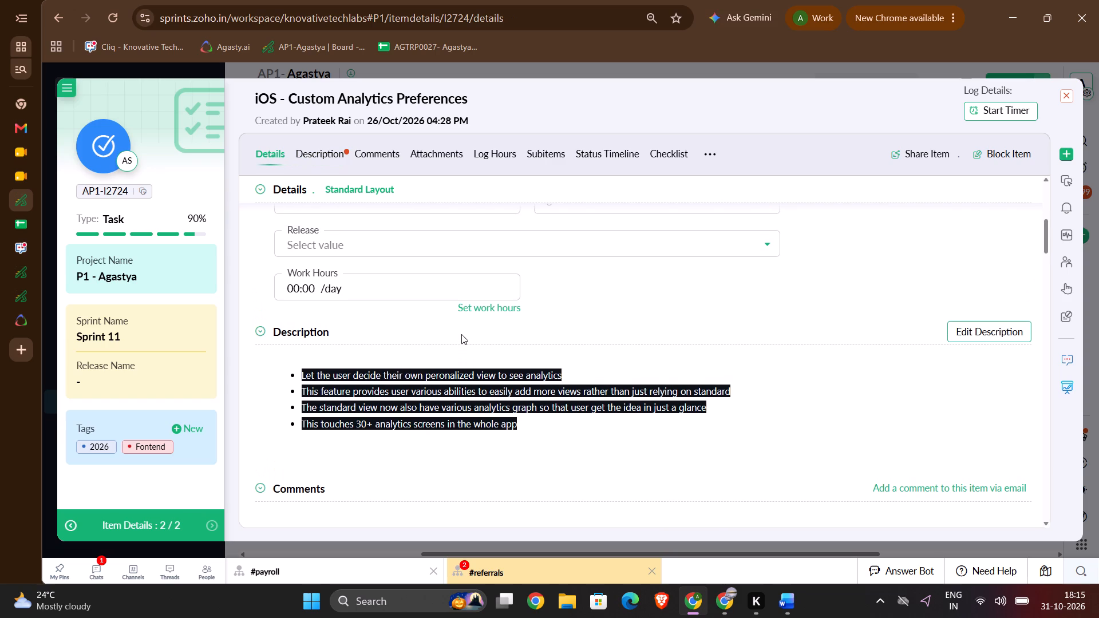
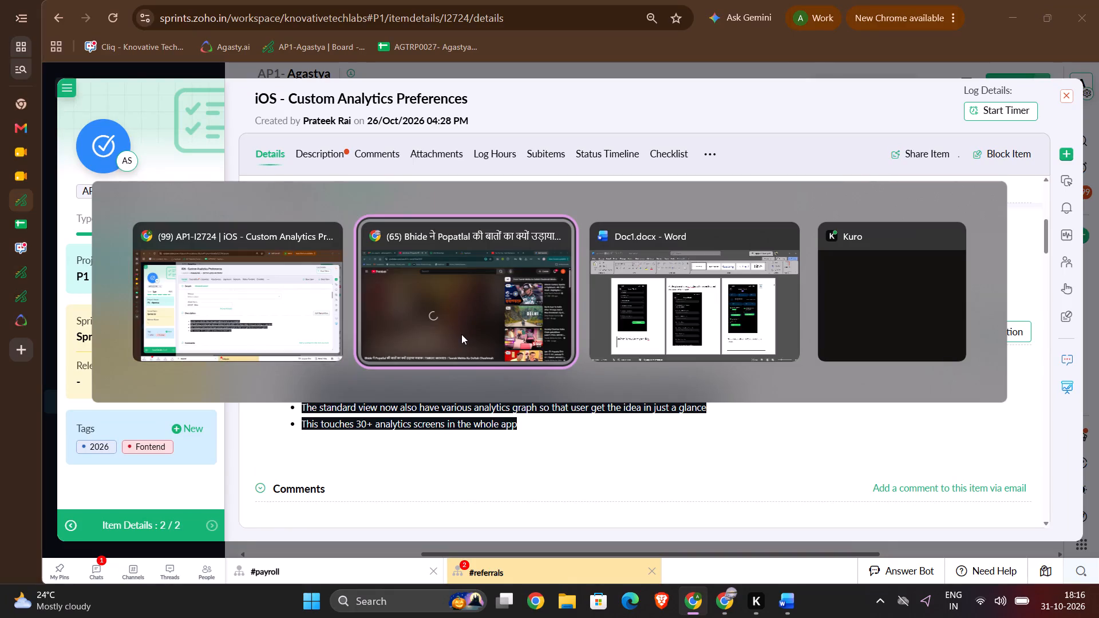
Switch to Cliq and open the direct conversation with Prateek.
{"action": "left_click", "coordinate": [17, 248]}
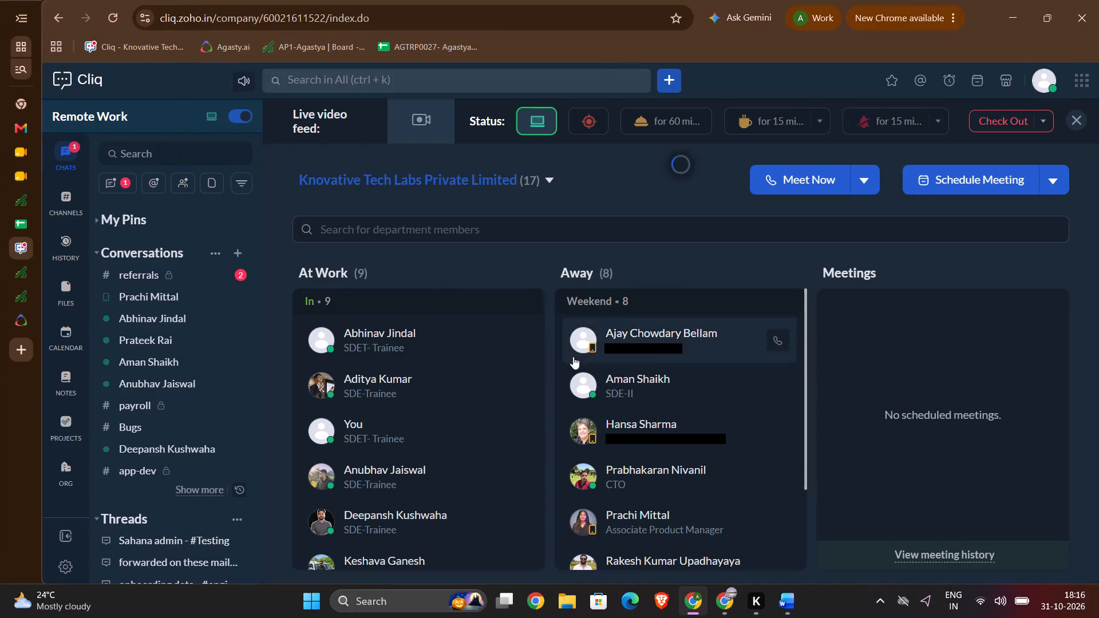
{"action": "left_click", "coordinate": [134, 296]}
{"action": "left_click", "coordinate": [135, 315]}
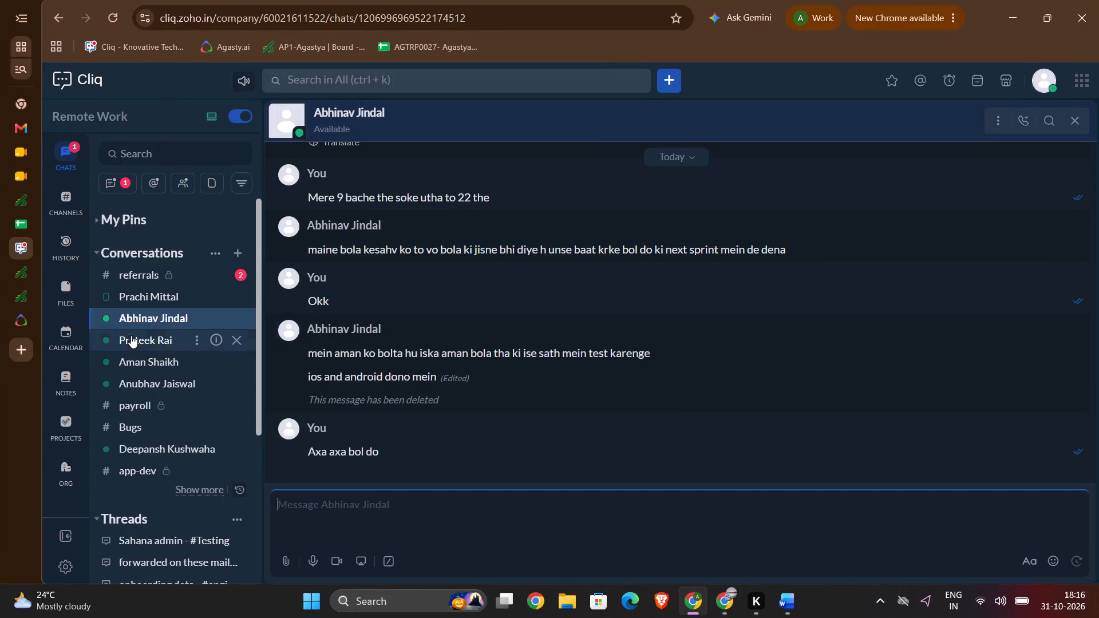
{"action": "left_click", "coordinate": [131, 337]}
{"action": "left_click", "coordinate": [135, 304]}
{"action": "left_click", "coordinate": [127, 356]}
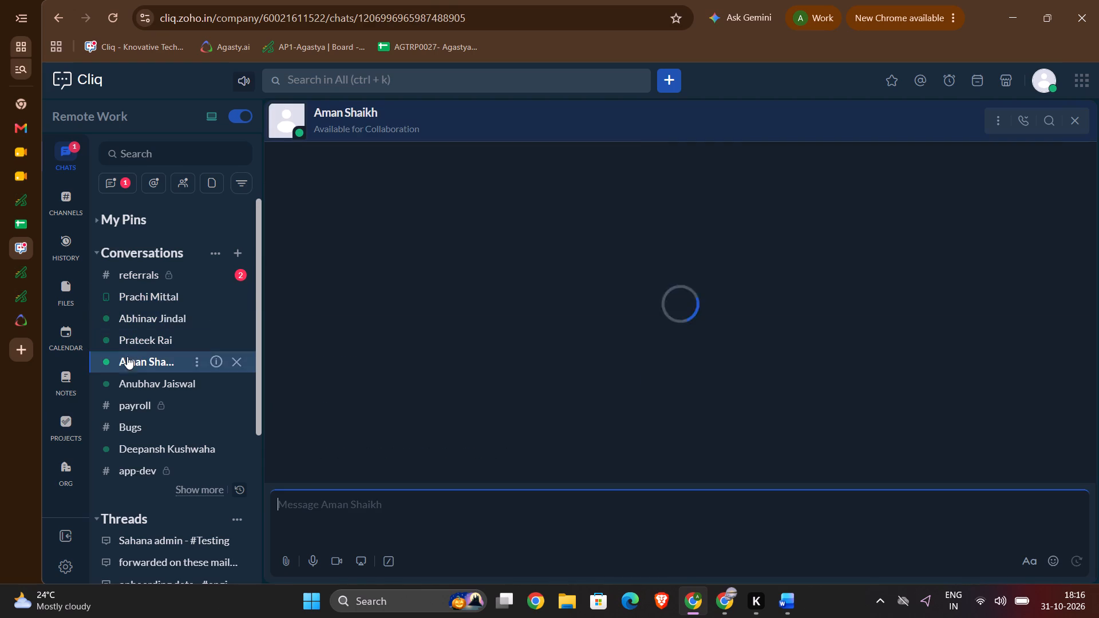
{"action": "left_click", "coordinate": [139, 330]}
Write Prateek the message "custom analytics kaha se khulega" to ask where custom analytics opens.
{"action": "left_click", "coordinate": [363, 514]}
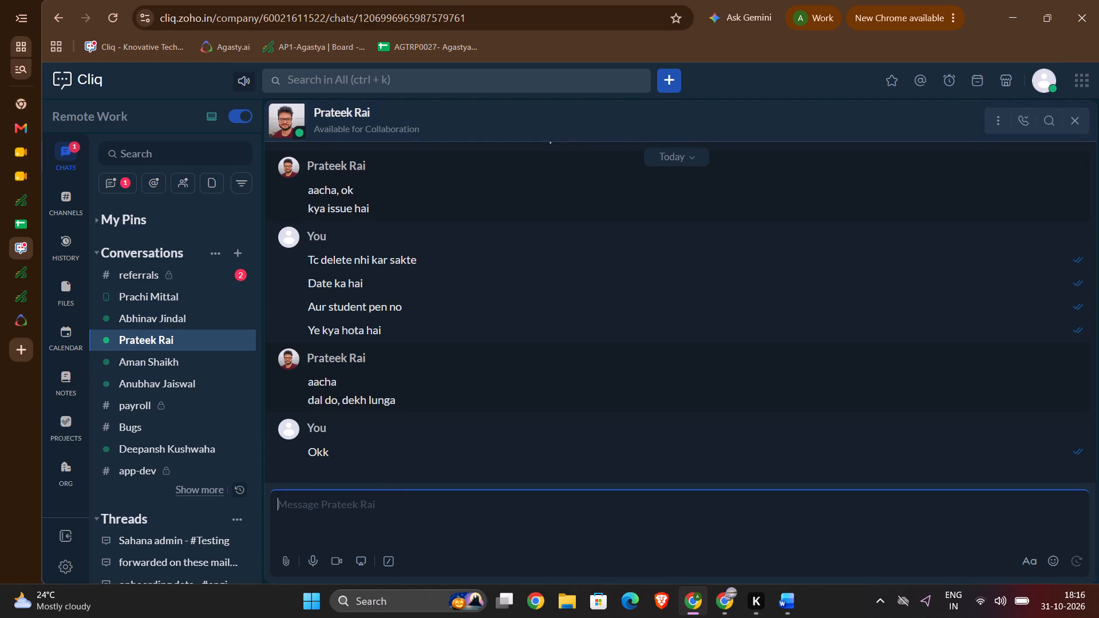
{"action": "type", "text": "cuat"}
{"action": "key", "text": "BackSpace"}
{"action": "key", "text": "BackSpace"}
{"action": "type", "text": "stom ana"}
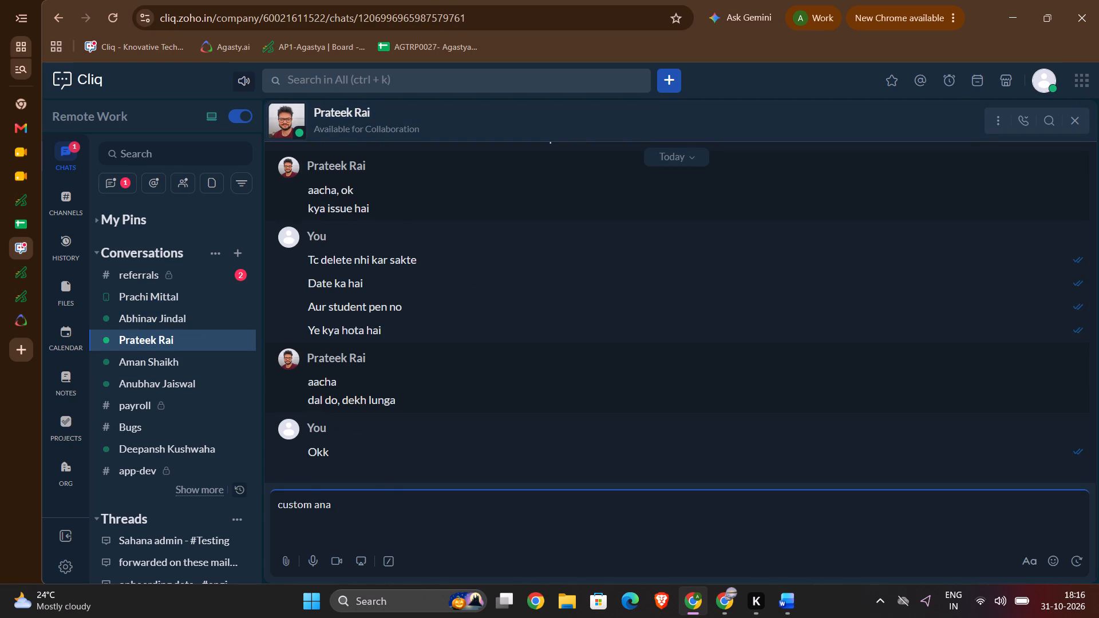
{"action": "type", "text": "lt"}
{"action": "key", "text": "BackSpace"}
{"action": "type", "text": "ytics kaha se"}
{"action": "key", "text": "space"}
{"action": "type", "text": "khilefa"}
{"action": "key", "text": "BackSpace"}
{"action": "key", "text": "BackSpace"}
{"action": "key", "text": "BackSpace"}
{"action": "key", "text": "BackSpace"}
{"action": "key", "text": "BackSpace"}
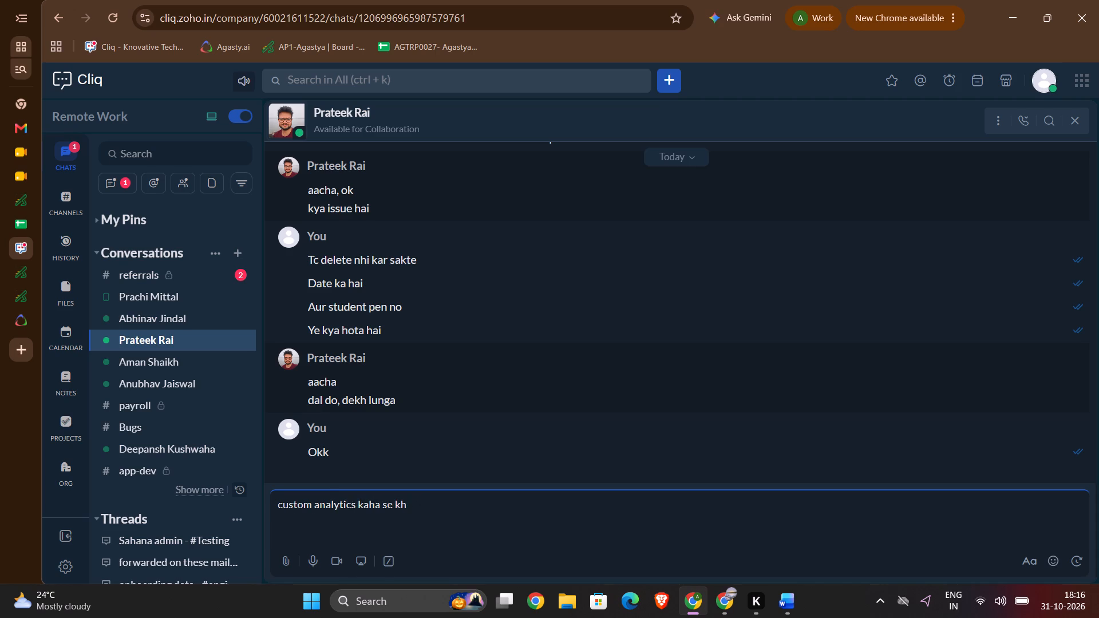
{"action": "type", "text": "ulegh"}
{"action": "key", "text": "BackSpace"}
{"action": "type", "text": "a"}
{"action": "key", "text": "space"}
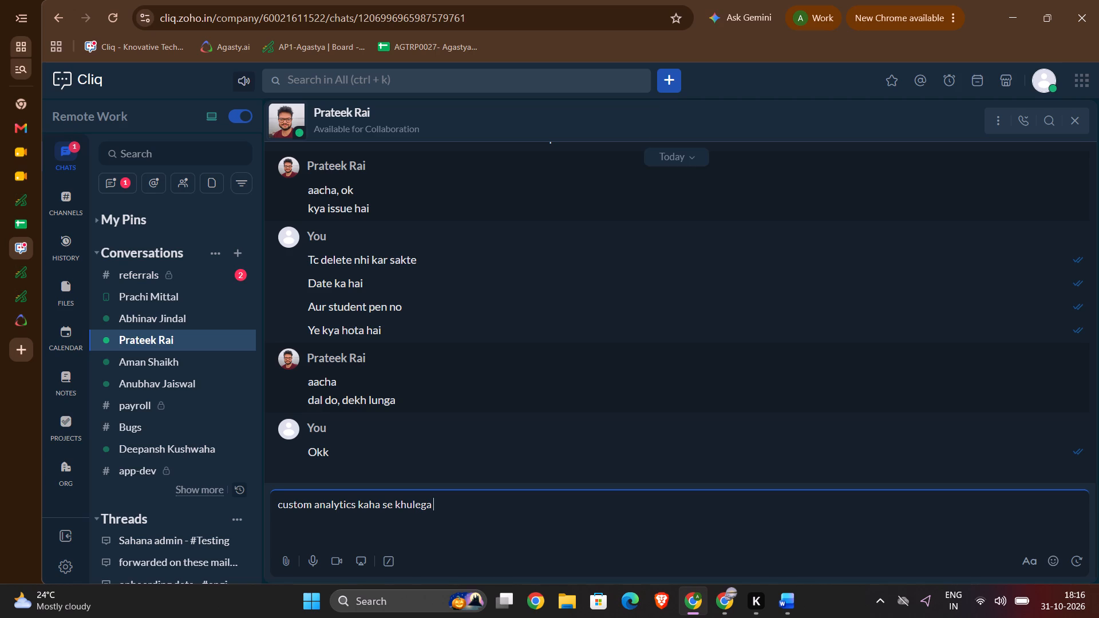
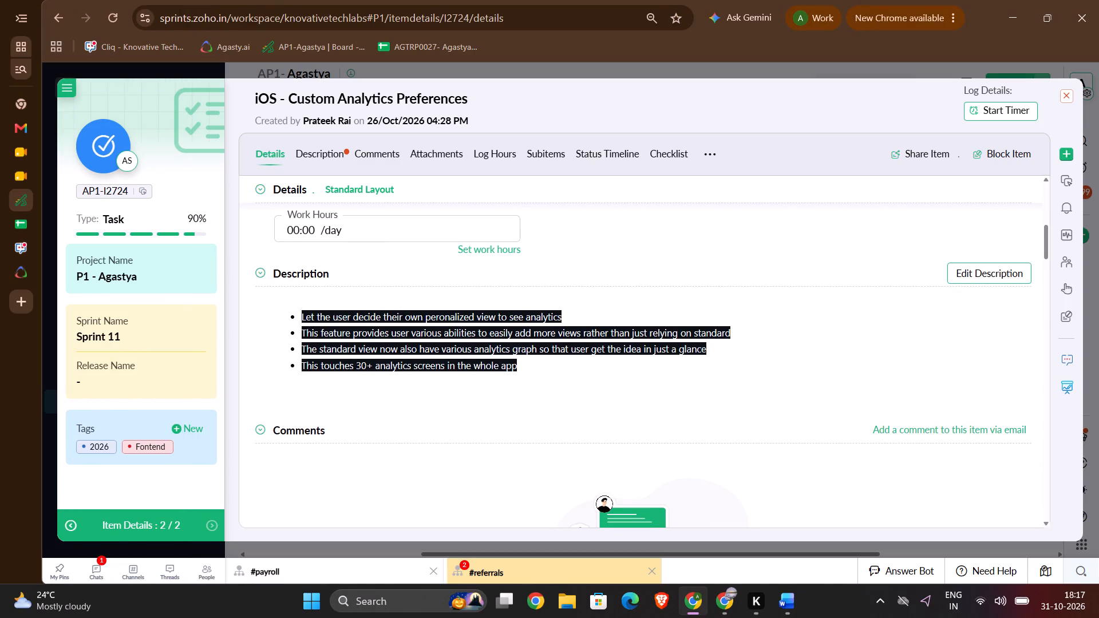
Review the detail fields of the iOS - Custom Analytics Preferences item, and close it to return to the Sprint 11 board.
{"action": "scroll", "coordinate": [580, 284], "scroll_direction": "up", "scroll_amount": 1, "text": "ctrl"}
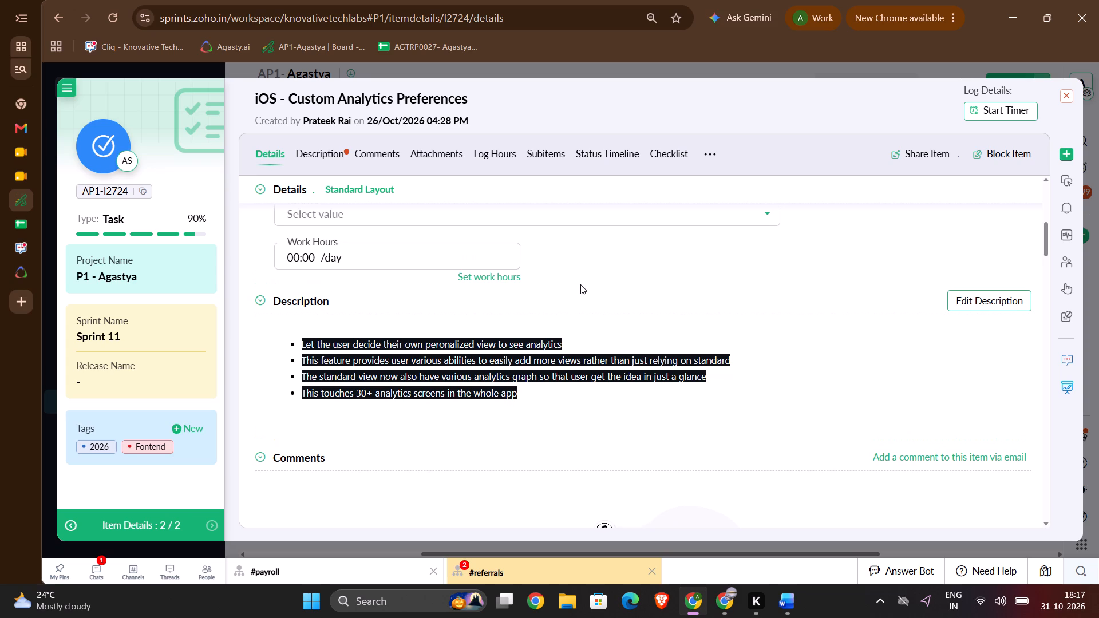
{"action": "scroll", "coordinate": [580, 284], "scroll_direction": "up", "scroll_amount": 2, "text": "ctrl"}
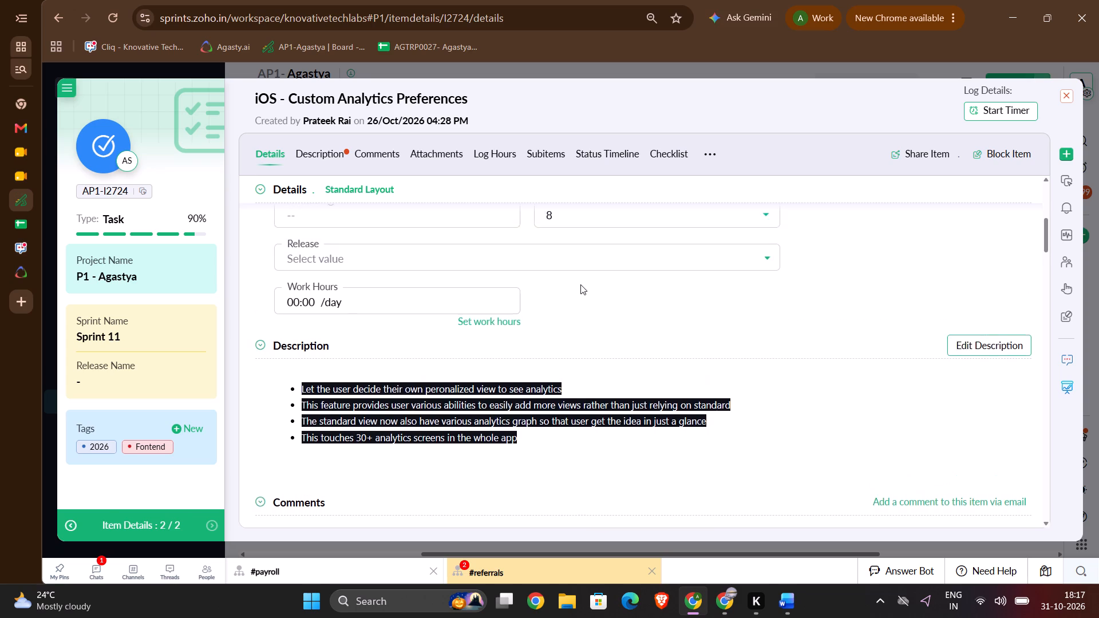
{"action": "scroll", "coordinate": [580, 284], "scroll_direction": "up", "scroll_amount": 6, "text": "ctrl"}
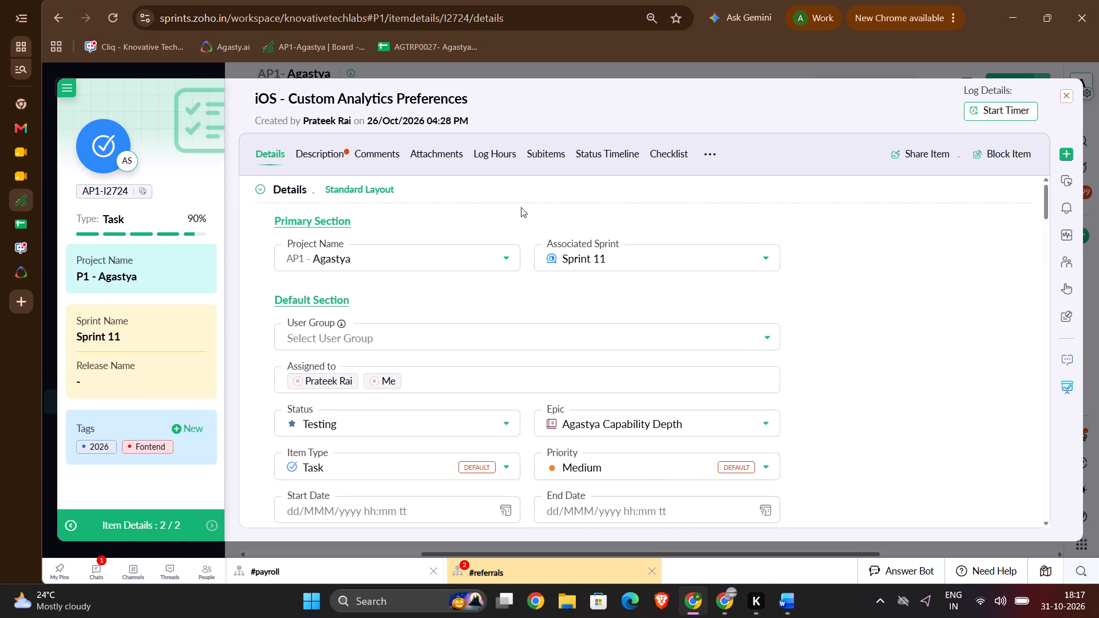
{"action": "left_click", "coordinate": [1067, 96], "text": "ctrl"}
Look through the filtered Sprint 11 board, examining the iOS items in the Done column and those still in Testing.
{"action": "scroll", "coordinate": [924, 338], "scroll_direction": "left", "scroll_amount": 3, "text": "ctrl"}
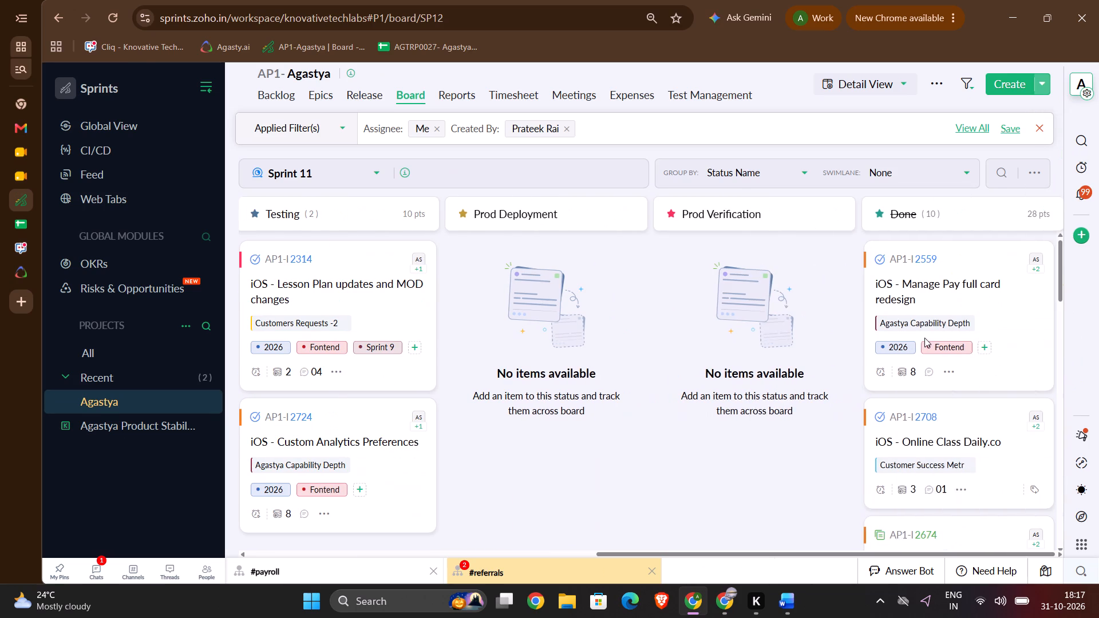
{"action": "scroll", "coordinate": [924, 338], "scroll_direction": "left", "scroll_amount": 3, "text": "ctrl"}
{"action": "scroll", "coordinate": [952, 411], "scroll_direction": "down", "scroll_amount": 12, "text": "ctrl"}
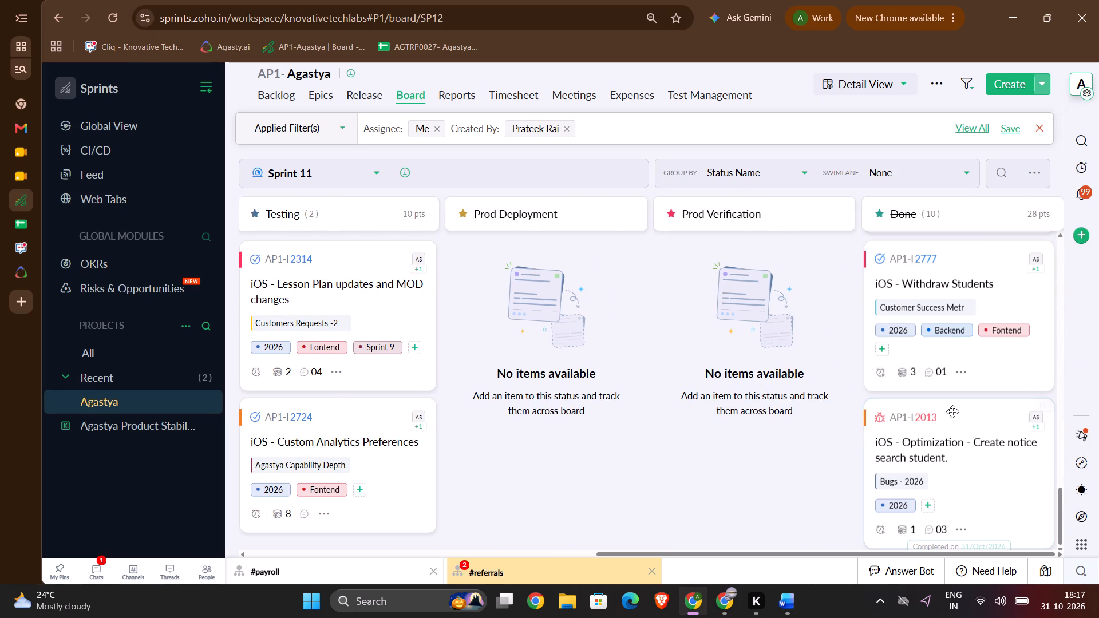
{"action": "scroll", "coordinate": [967, 250], "scroll_direction": "up", "scroll_amount": 5, "text": "ctrl"}
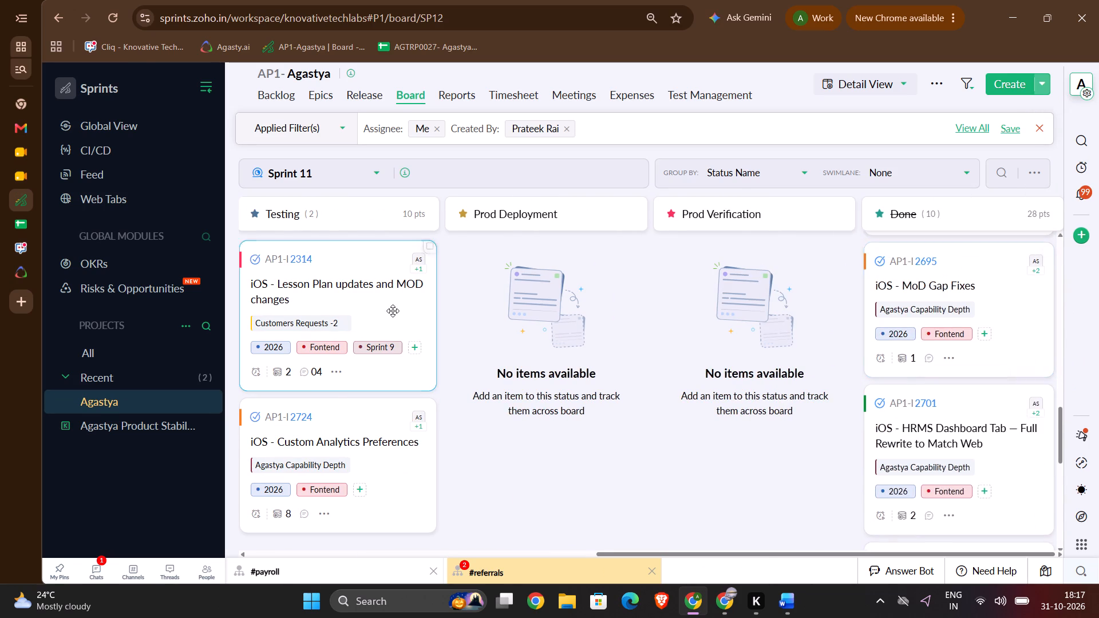
{"action": "scroll", "coordinate": [393, 311], "scroll_direction": "right", "scroll_amount": 2, "text": "ctrl"}
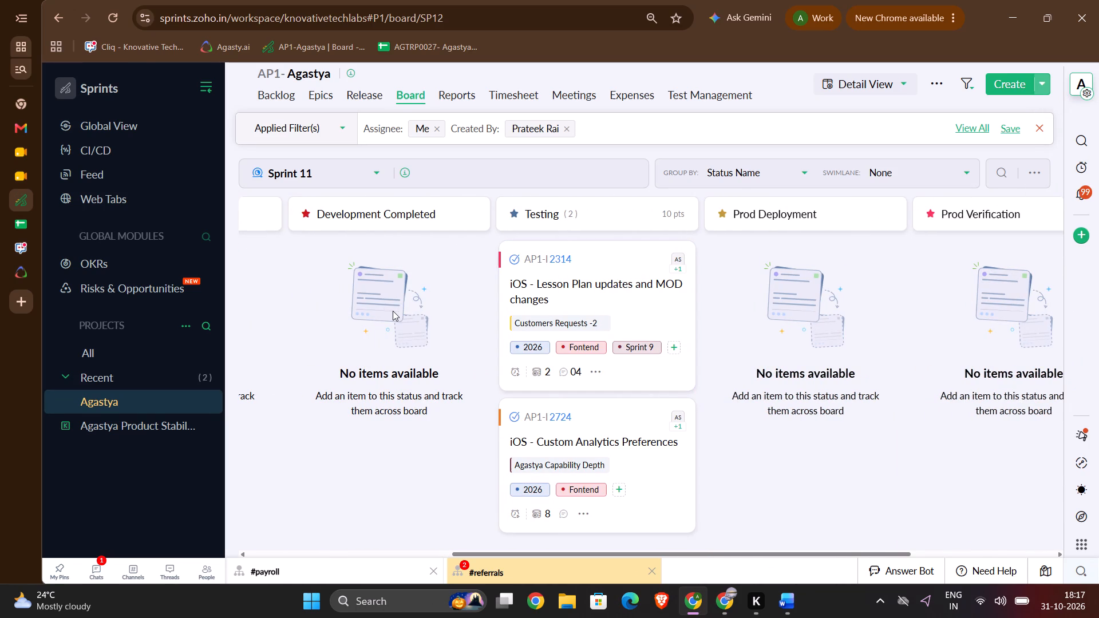
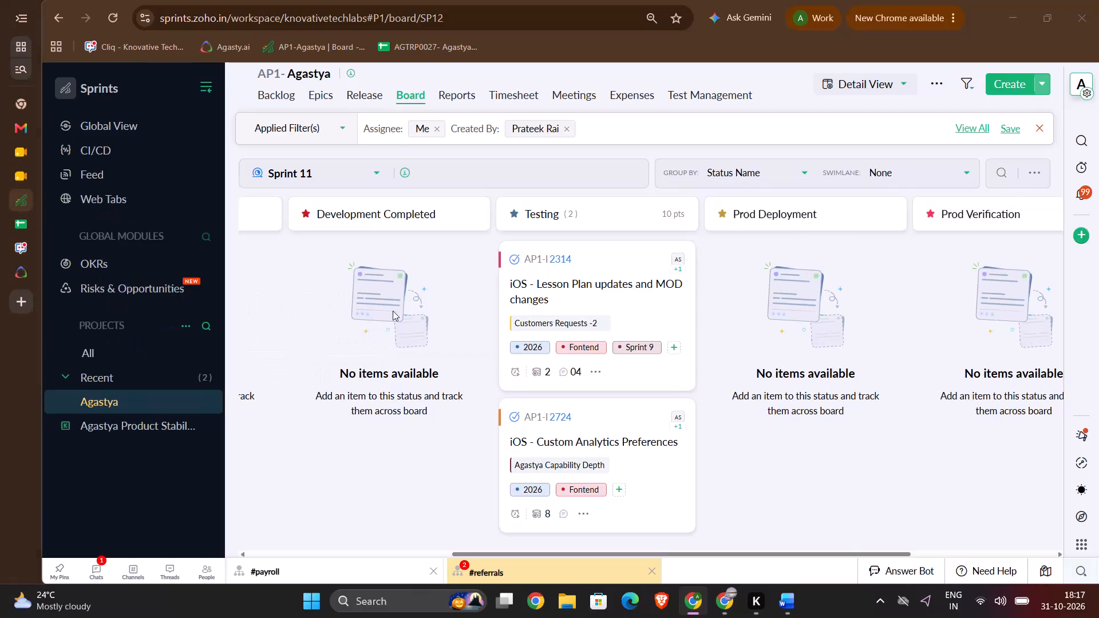
Switch to Cliq to check the developer's chat about where custom analytics opens on iOS, and return to the Sprint 11 board.
{"action": "left_click", "coordinate": [30, 245], "text": "ctrl"}
{"action": "key", "text": "Return"}
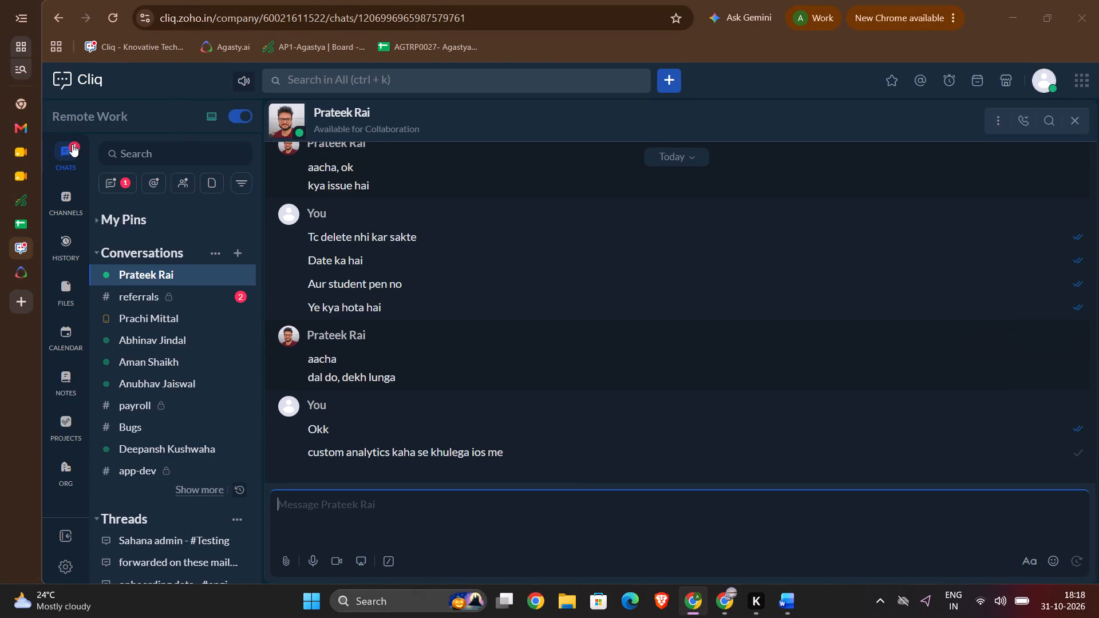
{"action": "left_click", "coordinate": [71, 199], "text": "ctrl"}
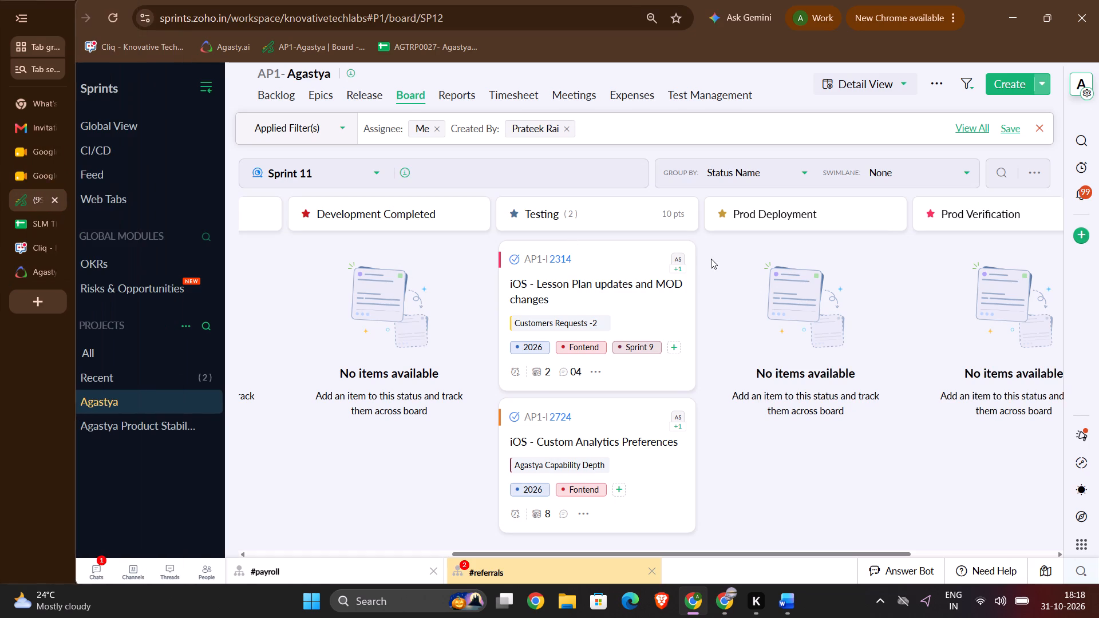
Open the iOS - Lesson Plan updates and MOD changes item from the Testing column and read through its comments and details.
{"action": "scroll", "coordinate": [633, 304], "scroll_direction": "down", "scroll_amount": 1, "text": "ctrl"}
{"action": "left_click", "coordinate": [567, 278], "text": "ctrl"}
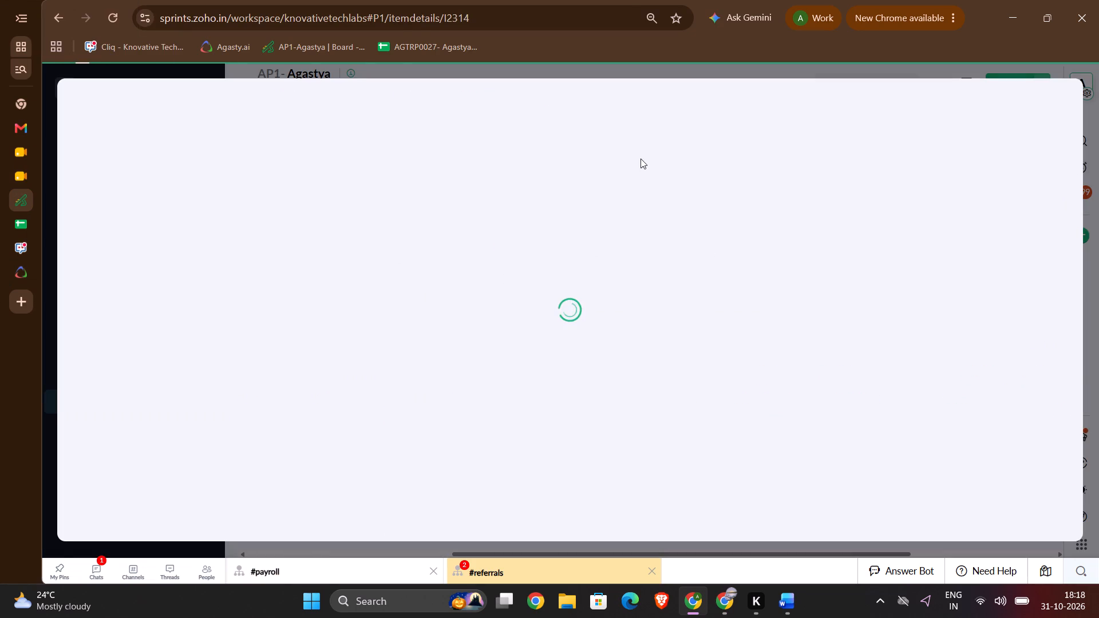
{"action": "left_click", "coordinate": [401, 150], "text": "ctrl"}
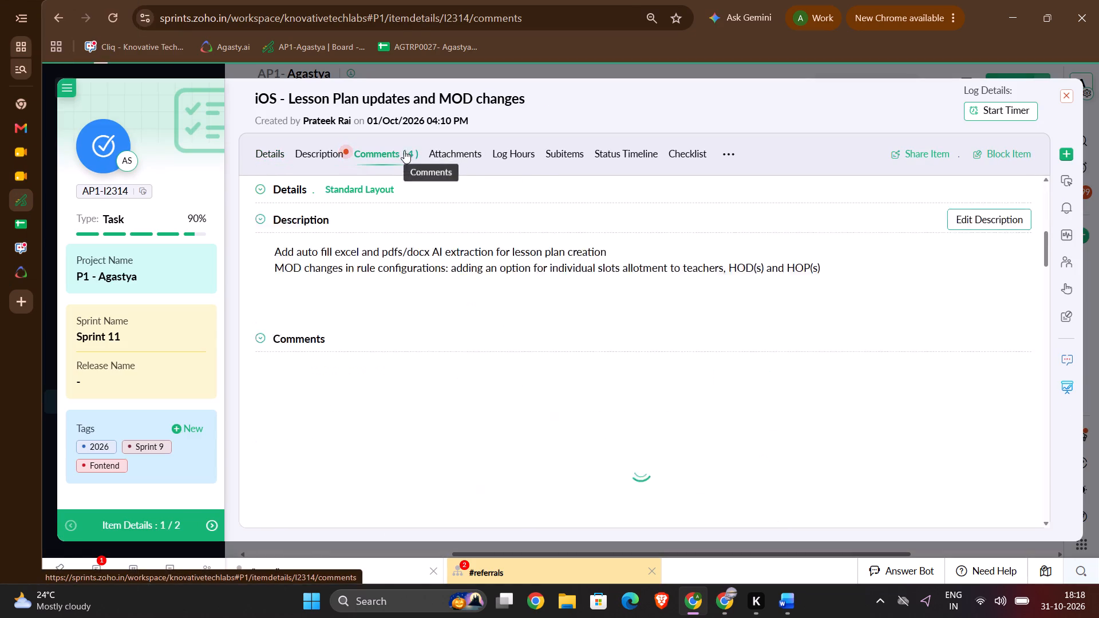
{"action": "scroll", "coordinate": [372, 300], "scroll_direction": "down", "scroll_amount": 1, "text": "ctrl"}
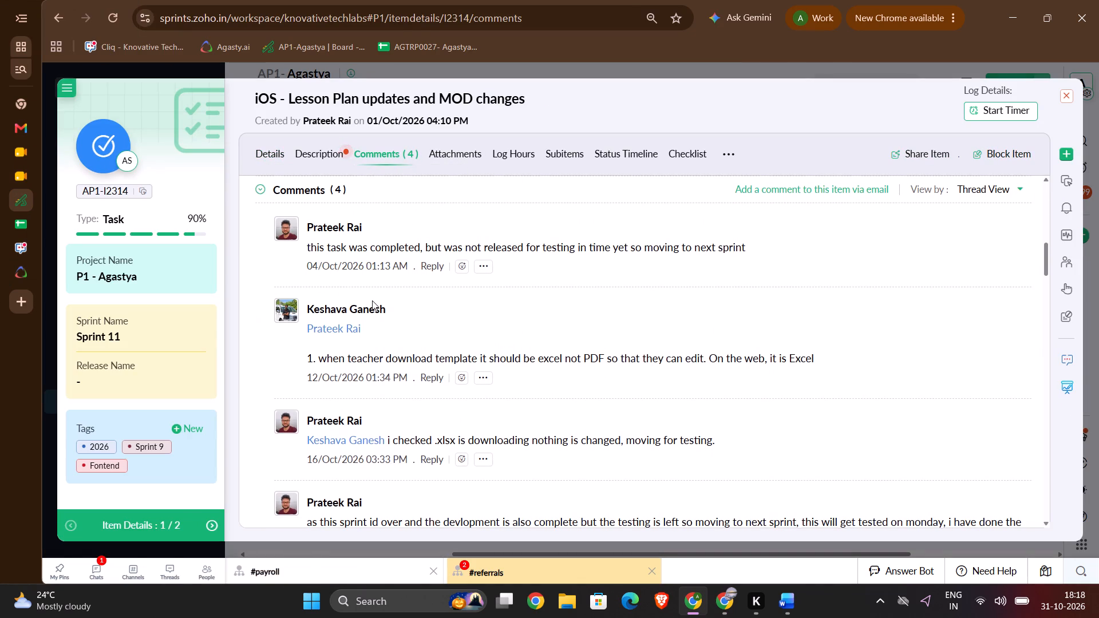
{"action": "scroll", "coordinate": [372, 300], "scroll_direction": "down", "scroll_amount": 1, "text": "ctrl"}
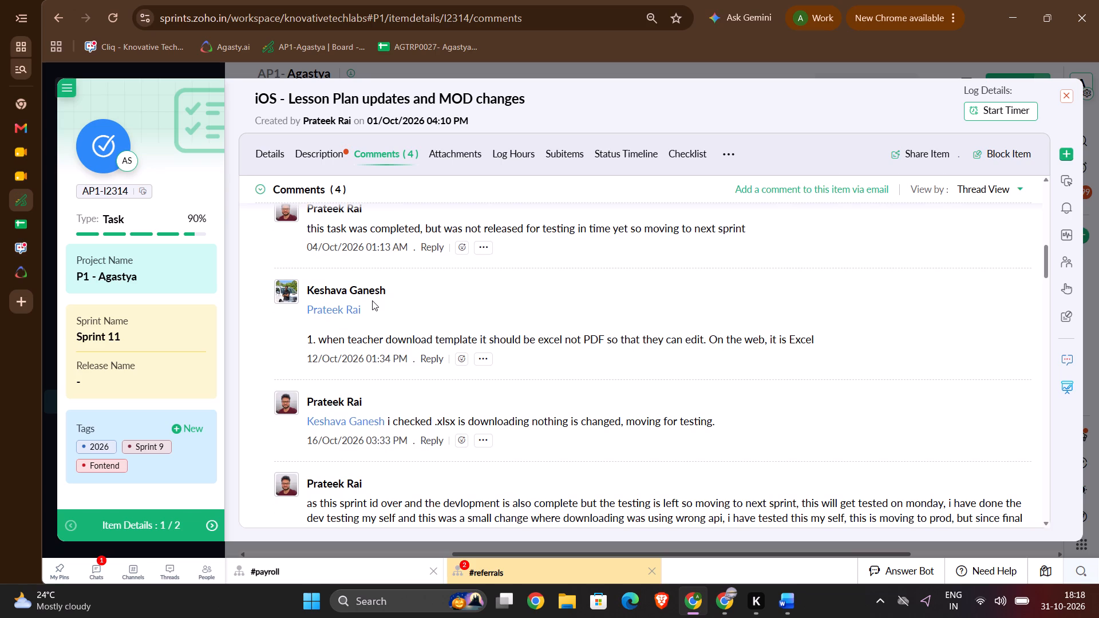
{"action": "scroll", "coordinate": [372, 300], "scroll_direction": "down", "scroll_amount": 1, "text": "ctrl"}
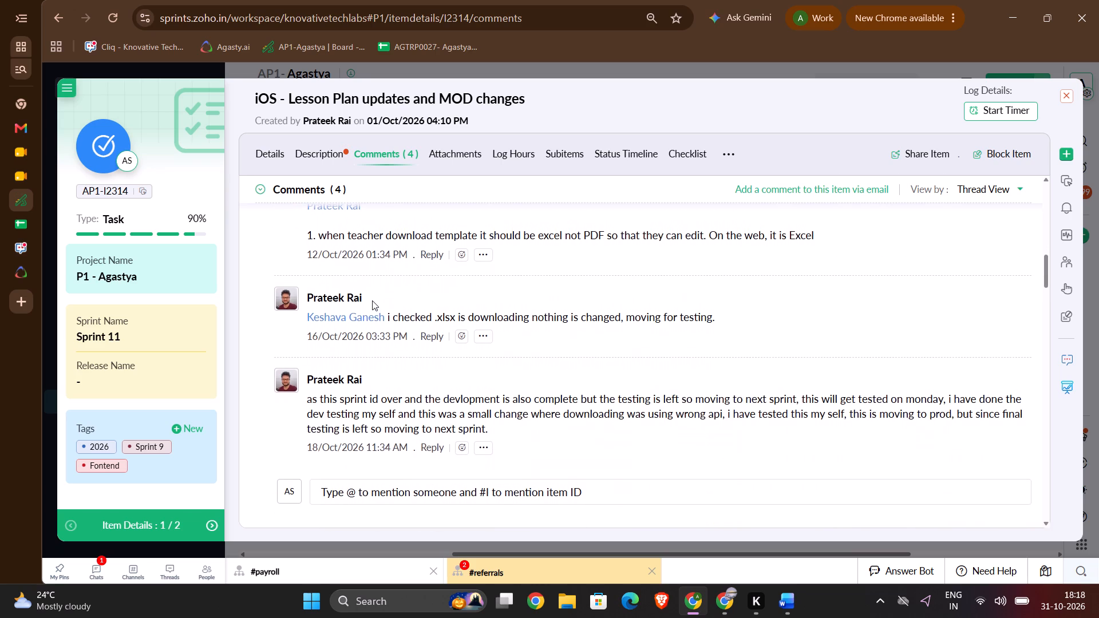
{"action": "scroll", "coordinate": [372, 300], "scroll_direction": "down", "scroll_amount": 1, "text": "ctrl"}
{"action": "scroll", "coordinate": [417, 312], "scroll_direction": "right", "scroll_amount": 1, "text": "ctrl"}
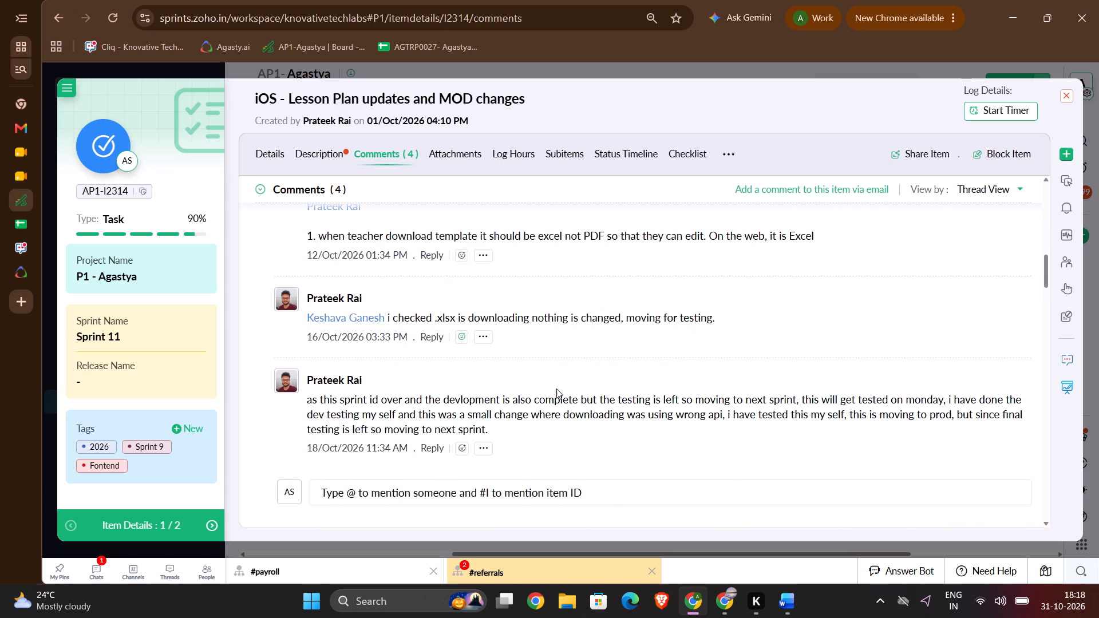
{"action": "scroll", "coordinate": [556, 389], "scroll_direction": "right", "scroll_amount": 1, "text": "ctrl"}
{"action": "scroll", "coordinate": [561, 390], "scroll_direction": "up", "scroll_amount": 1, "text": "ctrl"}
{"action": "scroll", "coordinate": [561, 390], "scroll_direction": "down", "scroll_amount": 1, "text": "ctrl"}
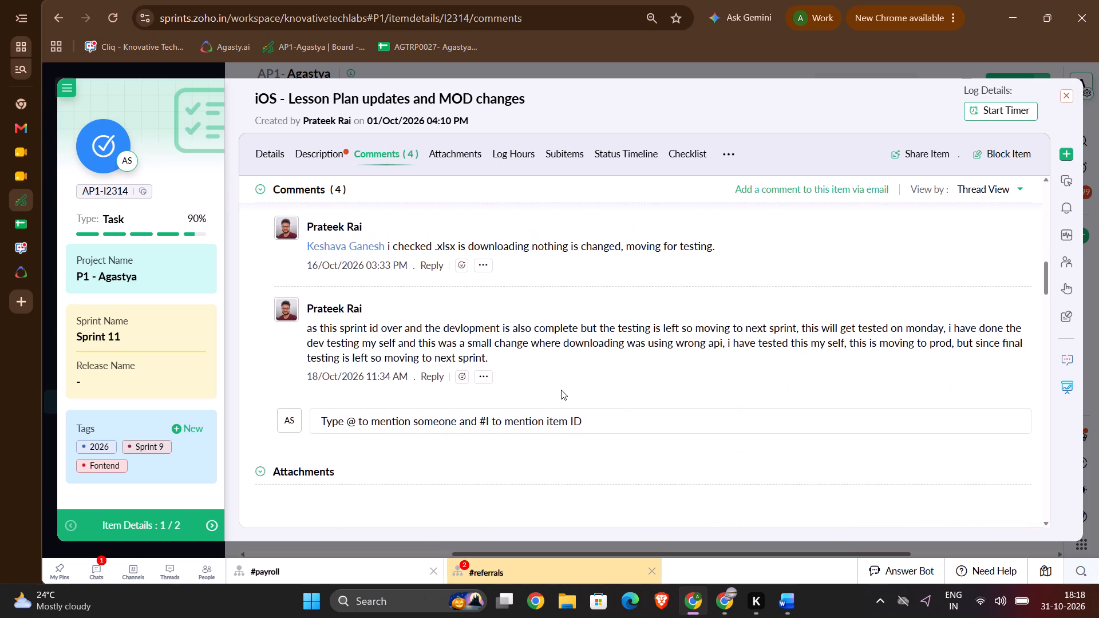
{"action": "scroll", "coordinate": [561, 390], "scroll_direction": "down", "scroll_amount": 1, "text": "ctrl"}
{"action": "scroll", "coordinate": [561, 390], "scroll_direction": "up", "scroll_amount": 1, "text": "ctrl"}
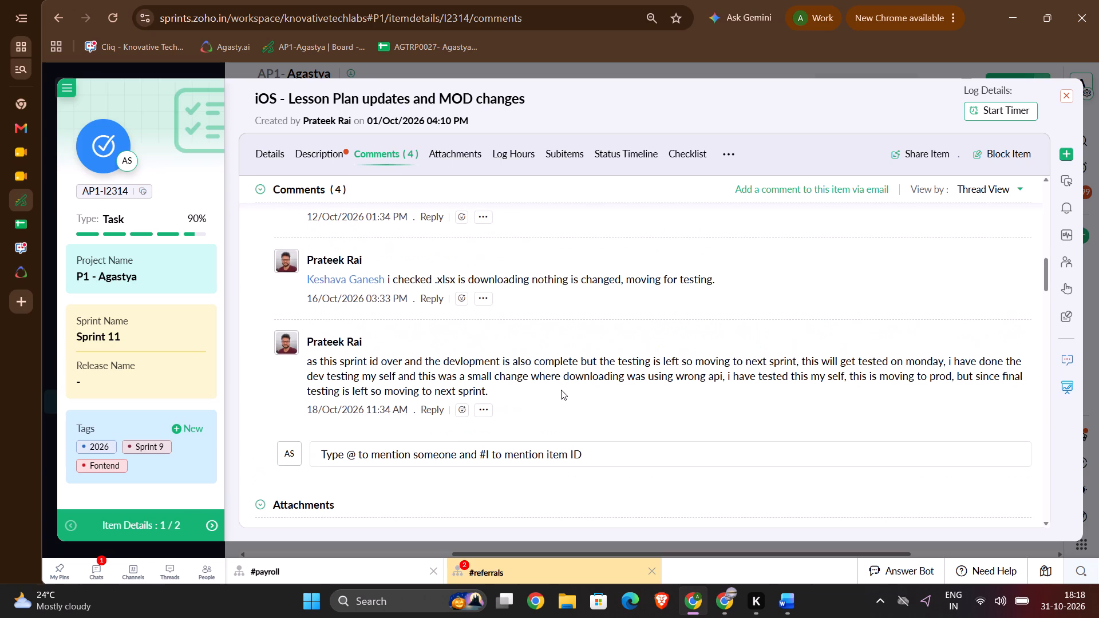
{"action": "scroll", "coordinate": [561, 390], "scroll_direction": "up", "scroll_amount": 5, "text": "ctrl"}
{"action": "scroll", "coordinate": [561, 390], "scroll_direction": "down", "scroll_amount": 3, "text": "ctrl"}
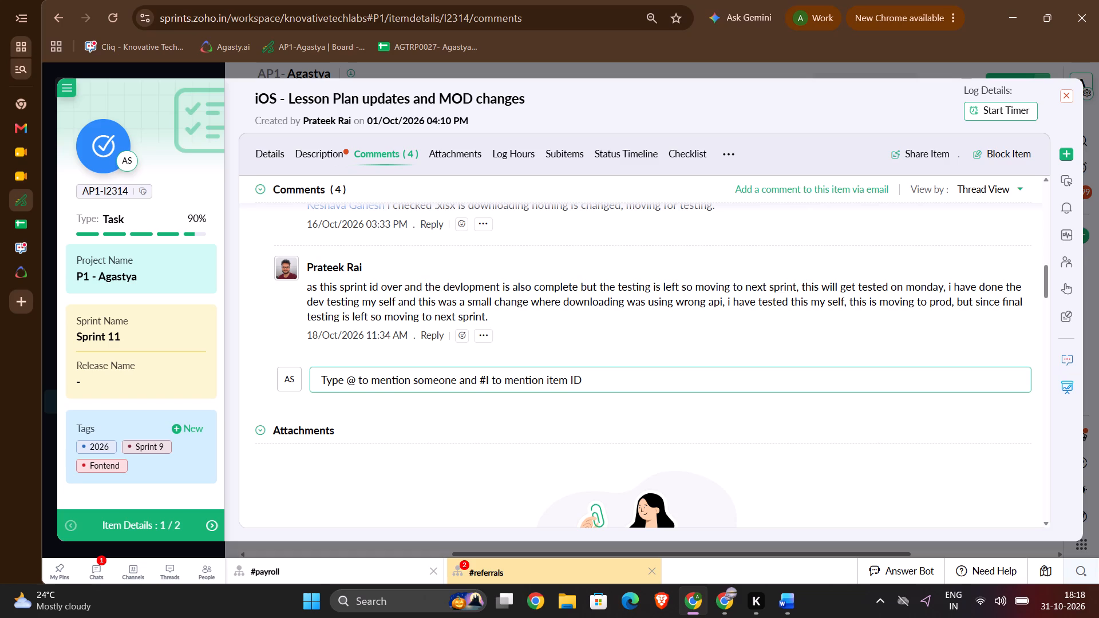
{"action": "scroll", "coordinate": [561, 390], "scroll_direction": "up", "scroll_amount": 10, "text": "ctrl"}
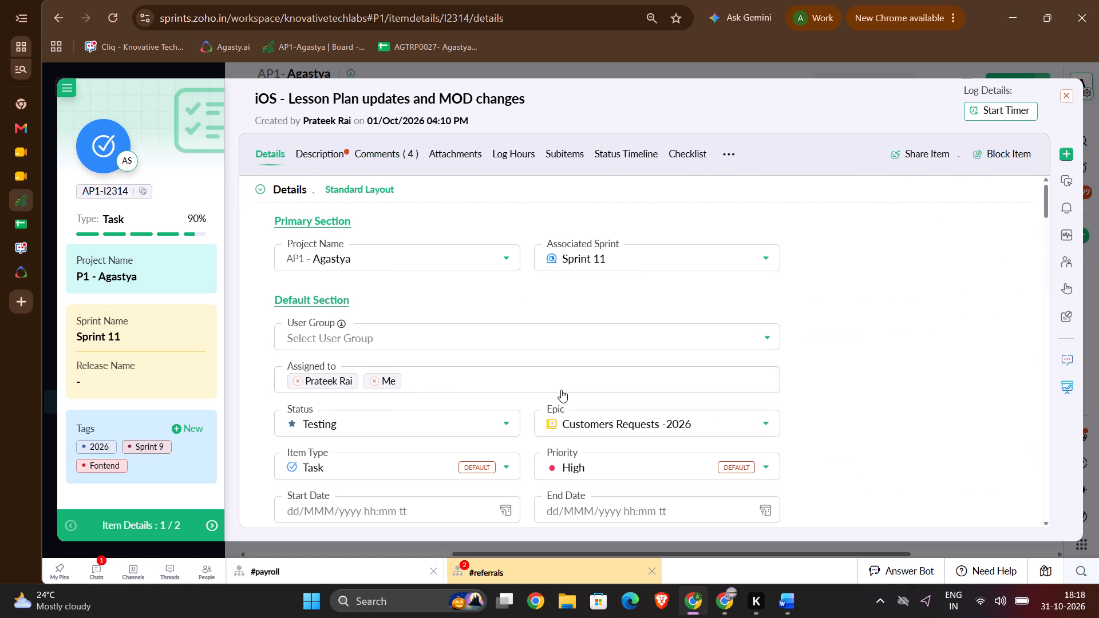
{"action": "scroll", "coordinate": [561, 390], "scroll_direction": "down", "scroll_amount": 6, "text": "ctrl"}
{"action": "scroll", "coordinate": [561, 390], "scroll_direction": "up", "scroll_amount": 1, "text": "ctrl"}
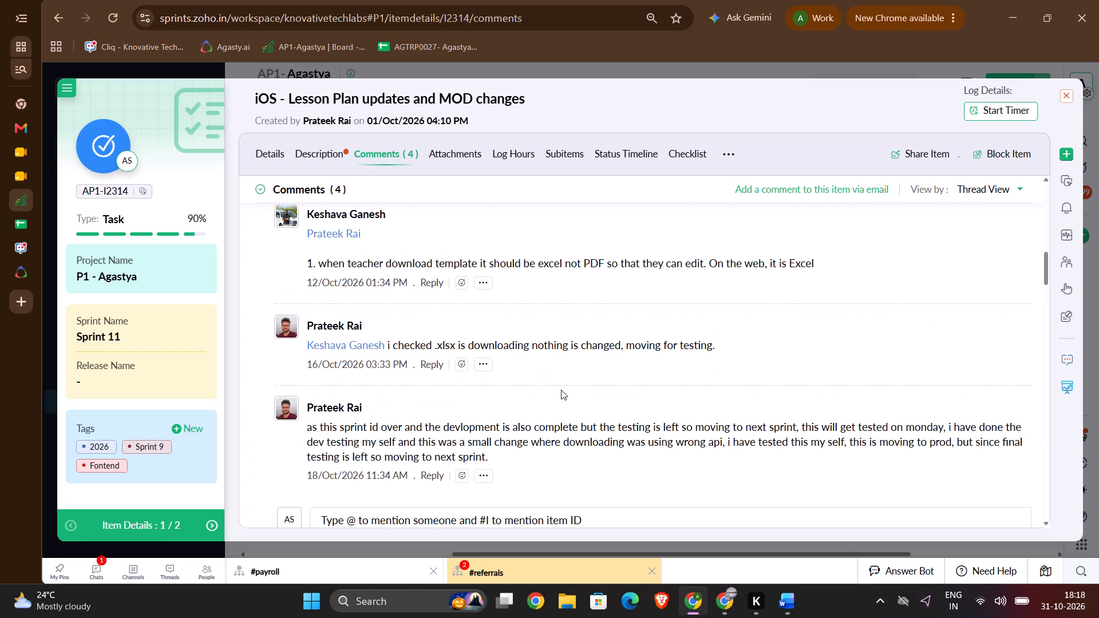
{"action": "scroll", "coordinate": [561, 390], "scroll_direction": "up", "scroll_amount": 1, "text": "ctrl"}
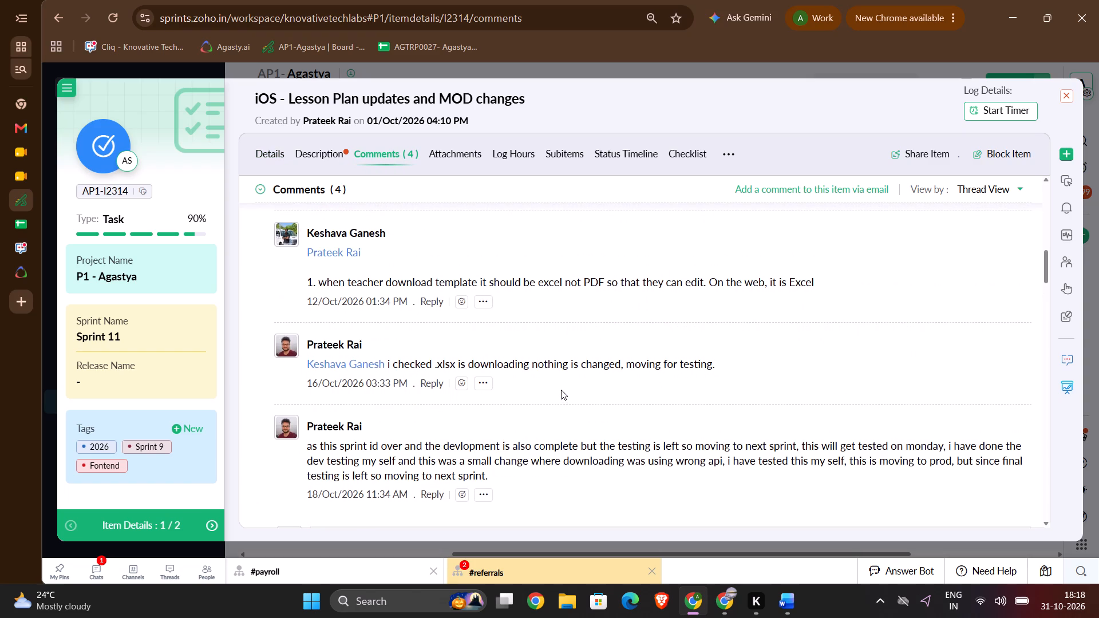
{"action": "scroll", "coordinate": [561, 390], "scroll_direction": "up", "scroll_amount": 2, "text": "ctrl"}
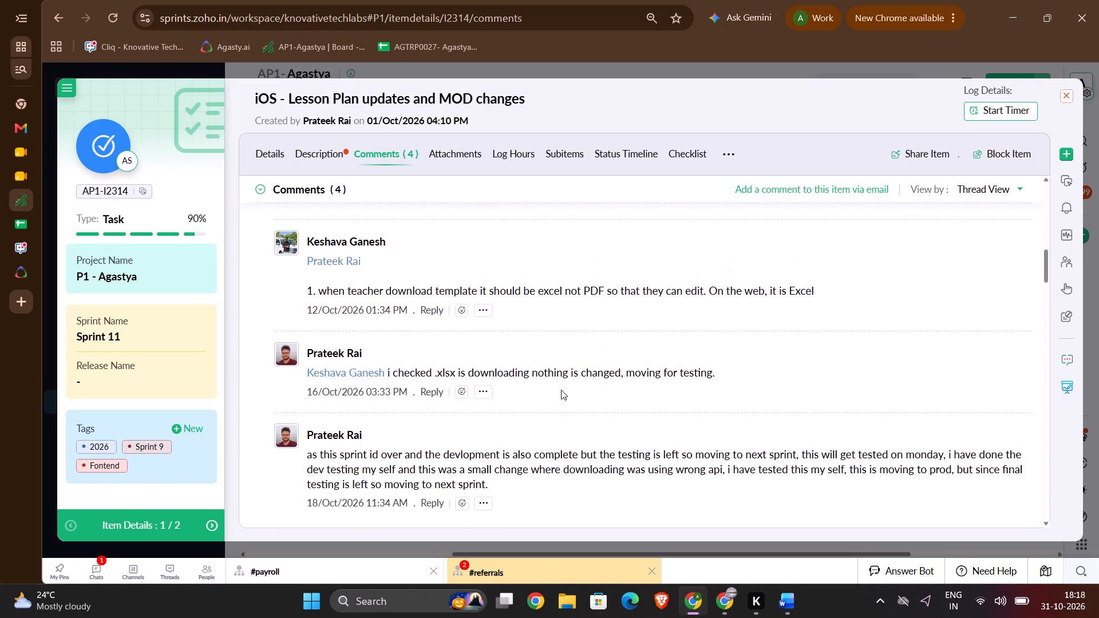
{"action": "scroll", "coordinate": [561, 390], "scroll_direction": "up", "scroll_amount": 1, "text": "ctrl"}
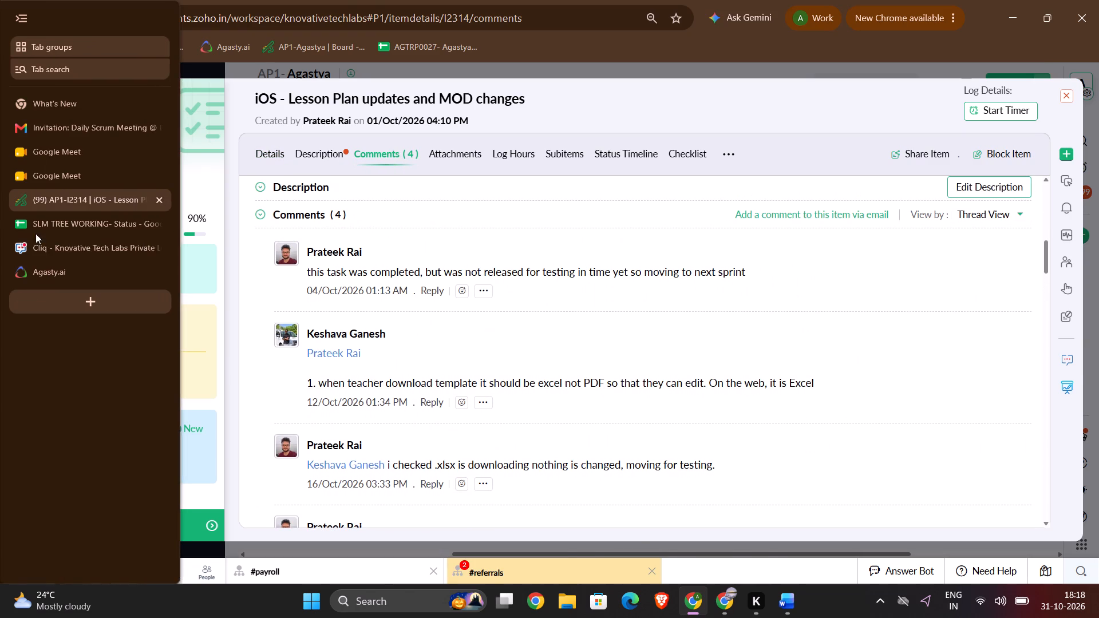
Check the developer's Cliq chat for a reply to the custom analytics question, and return to the Lesson Plan item.
{"action": "left_click", "coordinate": [43, 251], "text": "ctrl"}
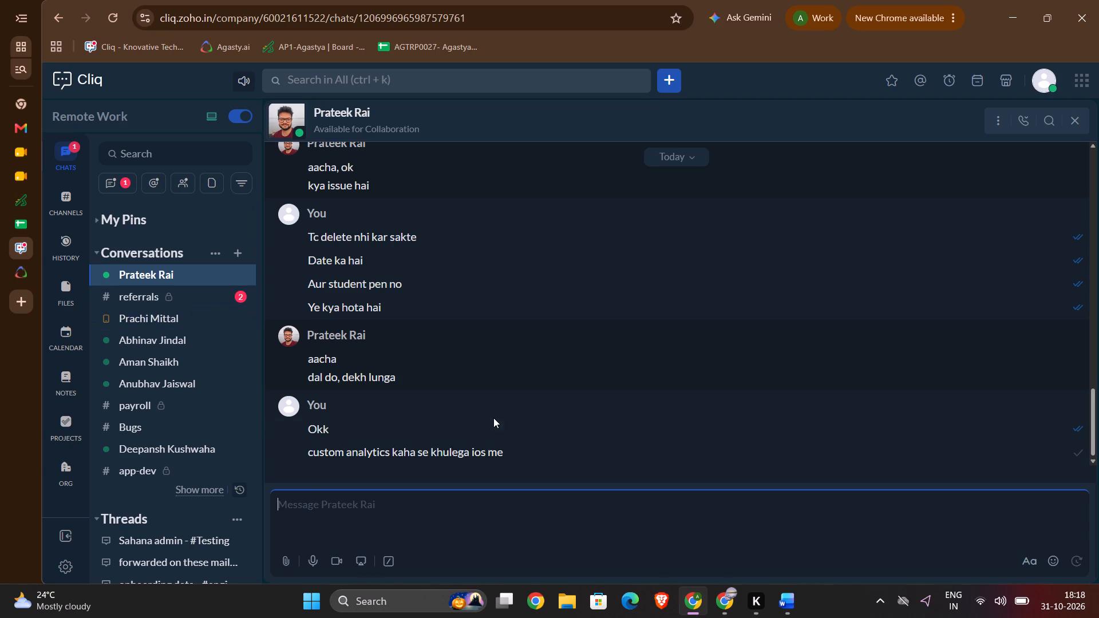
{"action": "scroll", "coordinate": [493, 418], "scroll_direction": "down", "scroll_amount": 2, "text": "ctrl"}
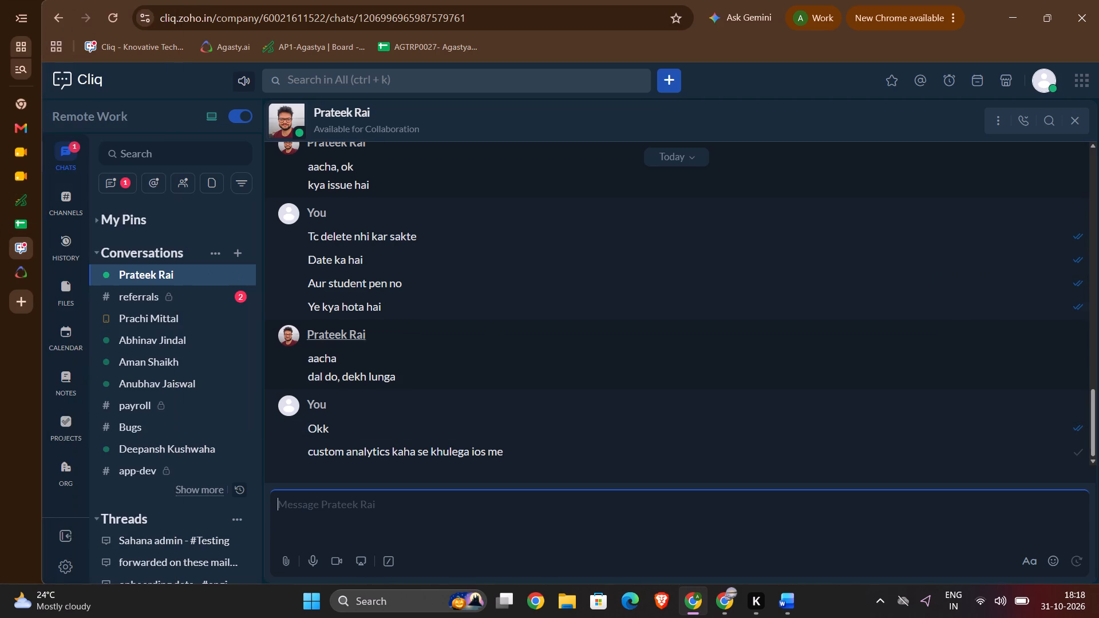
{"action": "left_click", "coordinate": [37, 195], "text": "ctrl"}
Reread the Lesson Plan item's description and copy its item ID with prefix, AP1-I2314.
{"action": "scroll", "coordinate": [37, 195], "scroll_direction": "right", "scroll_amount": 1, "text": "ctrl"}
{"action": "scroll", "coordinate": [695, 314], "scroll_direction": "up", "scroll_amount": 2, "text": "ctrl"}
{"action": "scroll", "coordinate": [695, 314], "scroll_direction": "down", "scroll_amount": 1, "text": "ctrl"}
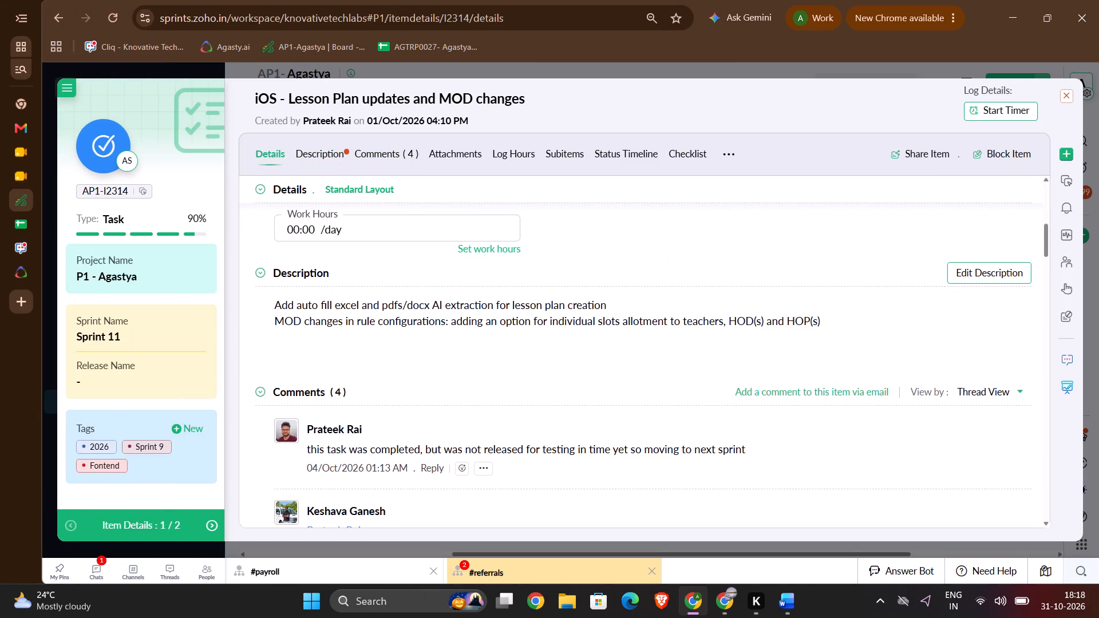
{"action": "scroll", "coordinate": [647, 310], "scroll_direction": "left", "scroll_amount": 1, "text": "ctrl"}
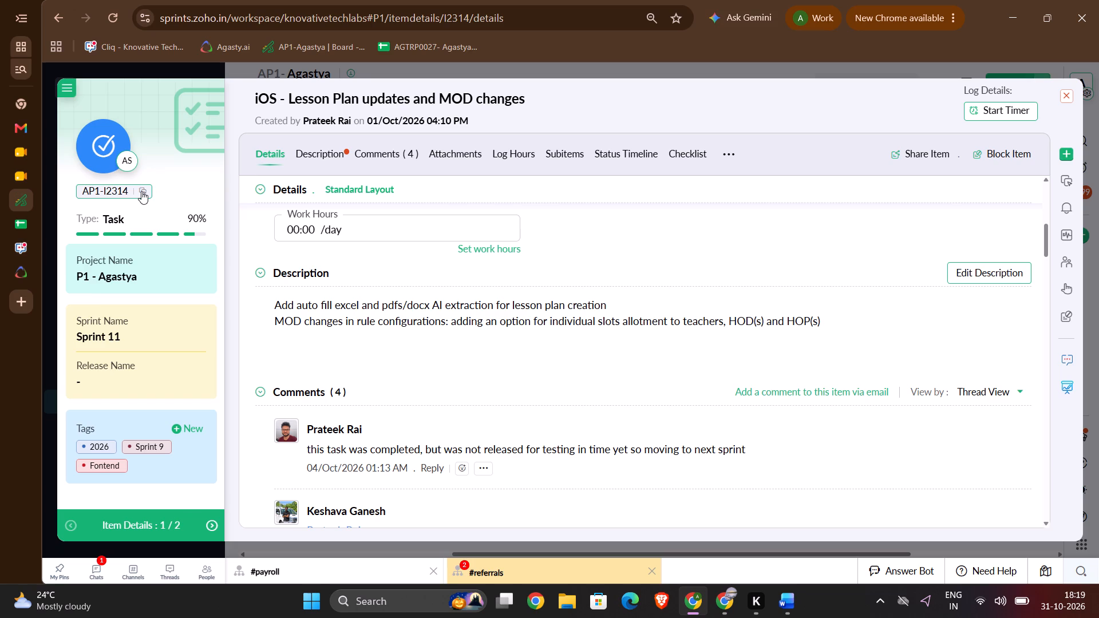
{"action": "left_click", "coordinate": [148, 298], "text": "ctrl"}
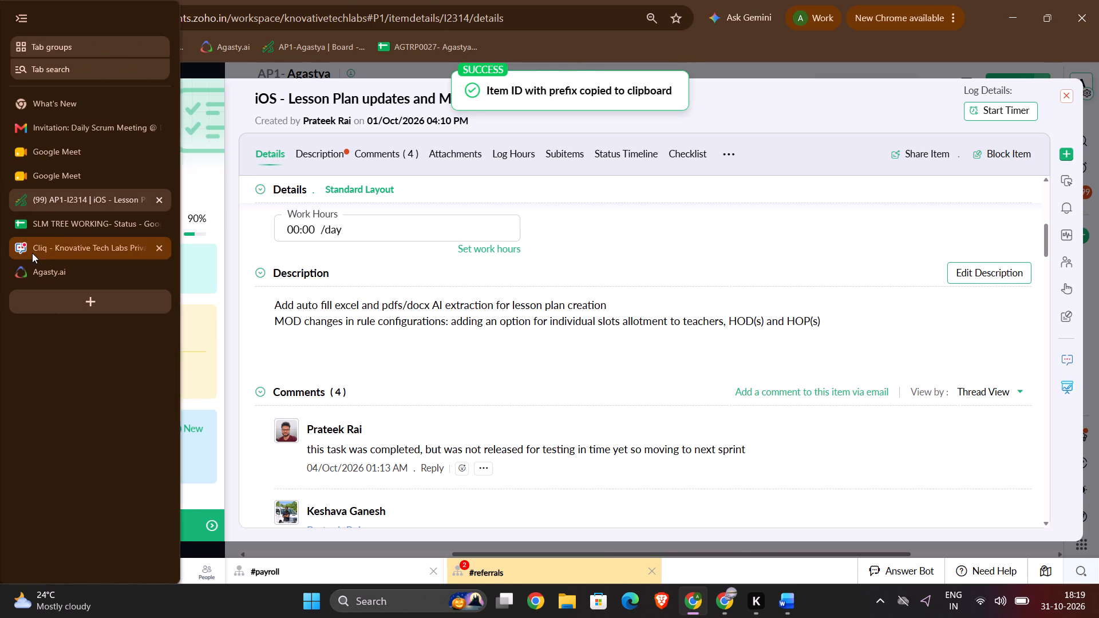
Switch to Cliq, search the chats for "kes", open Keshava's conversation and send the copied item ID AP1-I2314.
{"action": "left_click", "coordinate": [52, 245], "text": "ctrl"}
{"action": "left_click", "coordinate": [146, 143], "text": "ctrl"}
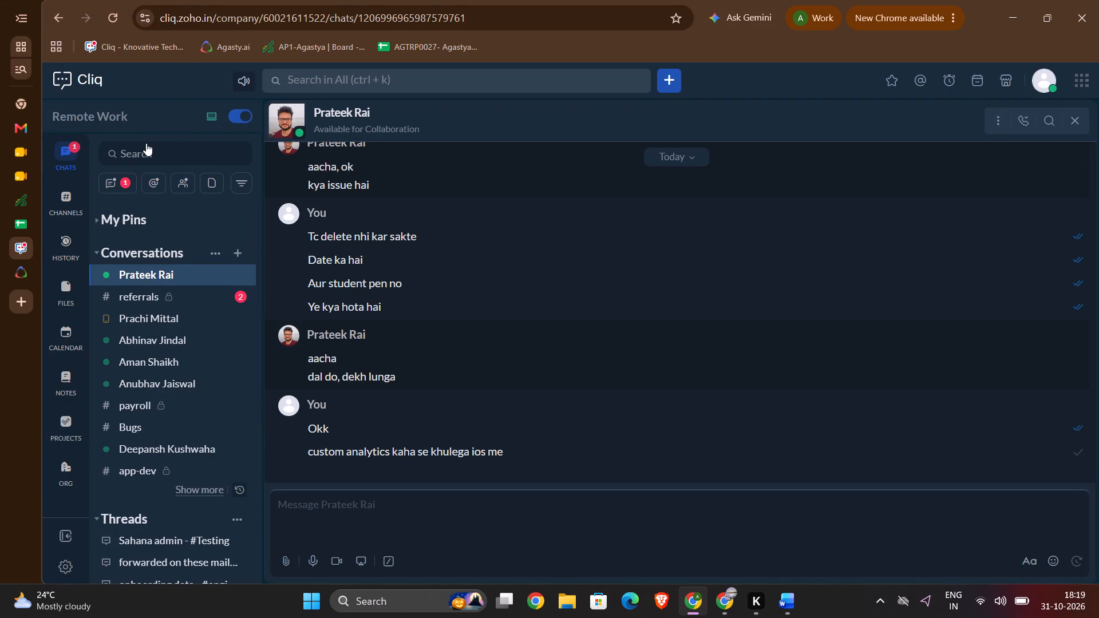
{"action": "left_click", "coordinate": [146, 143], "text": "ctrl"}
{"action": "left_click", "coordinate": [142, 147], "text": "ctrl"}
{"action": "type", "text": "kes"}
{"action": "left_click", "coordinate": [128, 324], "text": "ctrl"}
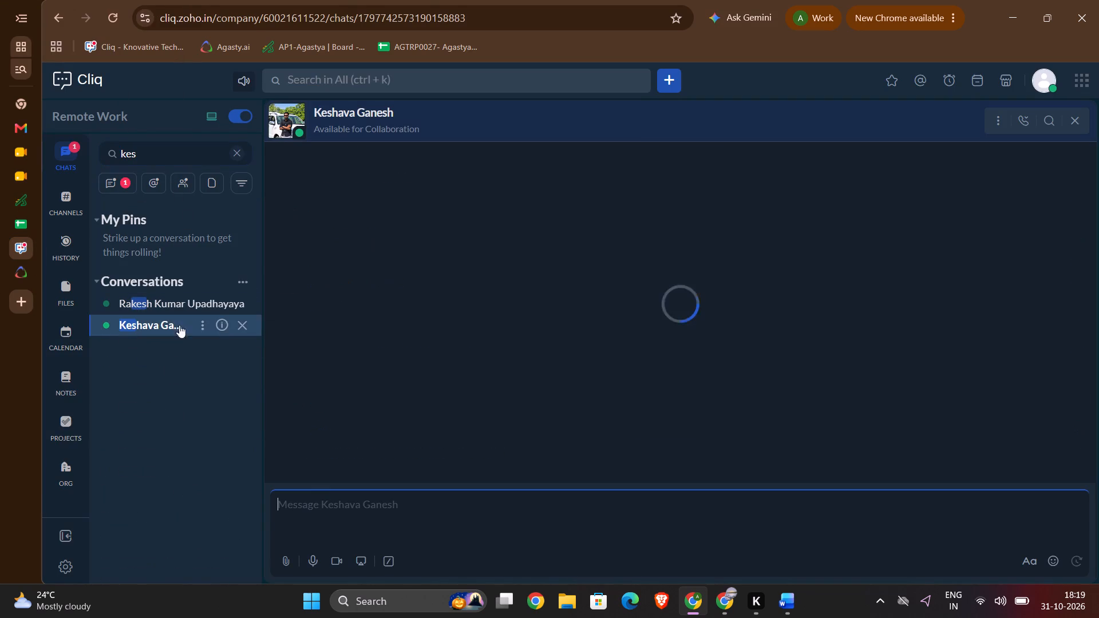
{"action": "left_click", "coordinate": [319, 488], "text": "ctrl"}
{"action": "key", "text": "ctrl+v"}
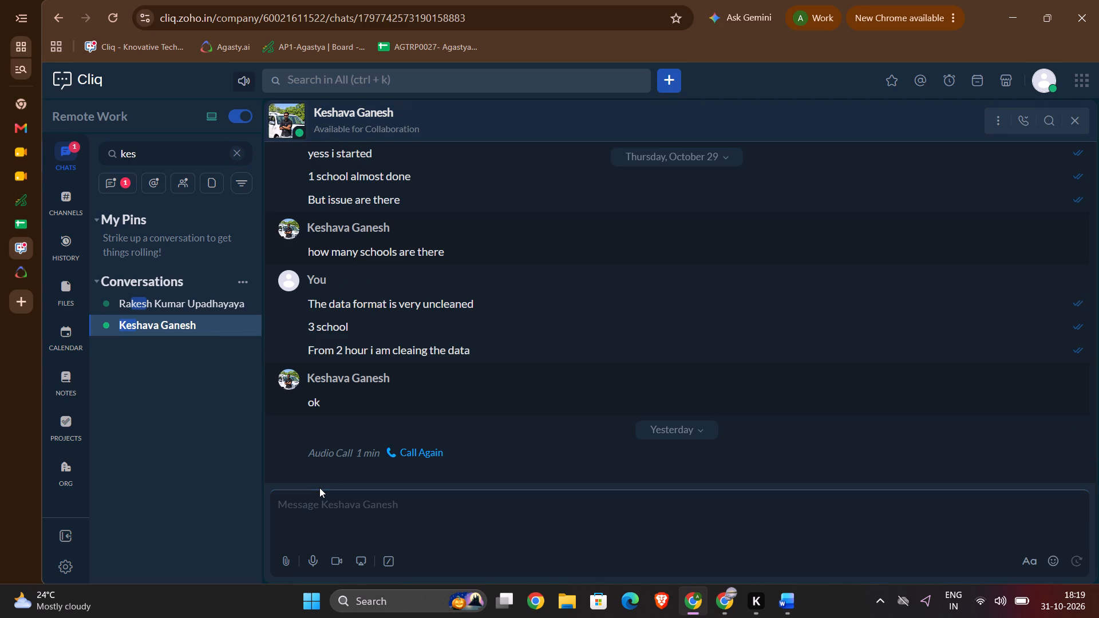
{"action": "left_click", "coordinate": [307, 519]}
{"action": "key", "text": "ctrl+v"}
{"action": "key", "text": "Return"}
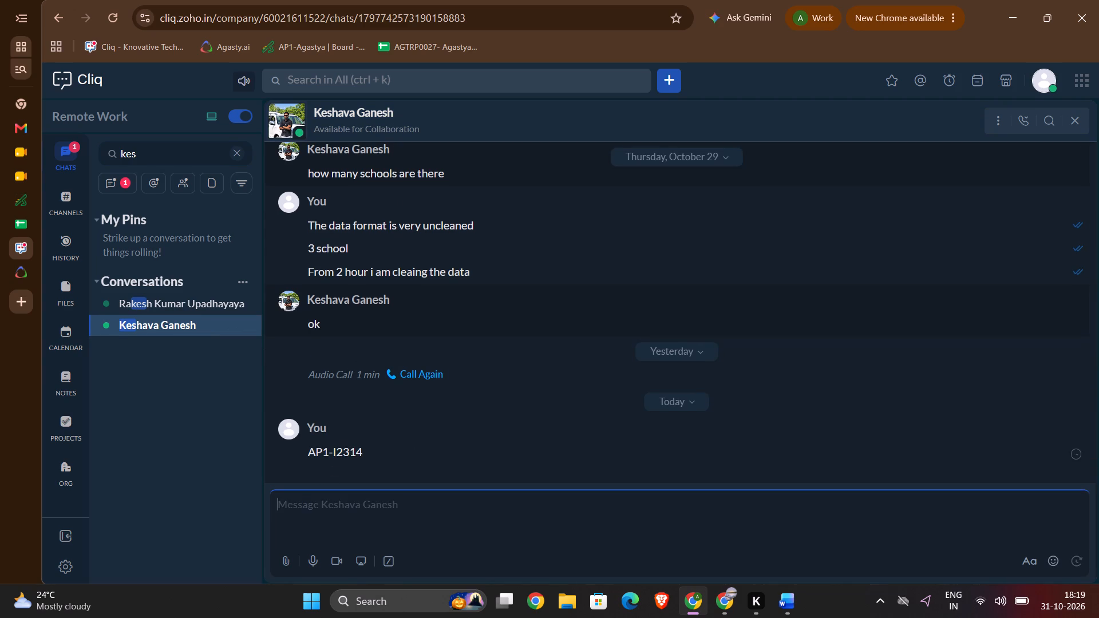
Send Keshava the message "Keshav you tested this please complete this ticket i have not idea about this".
{"action": "type", "text": "Keshav you tested this"}
{"action": "key", "text": "space"}
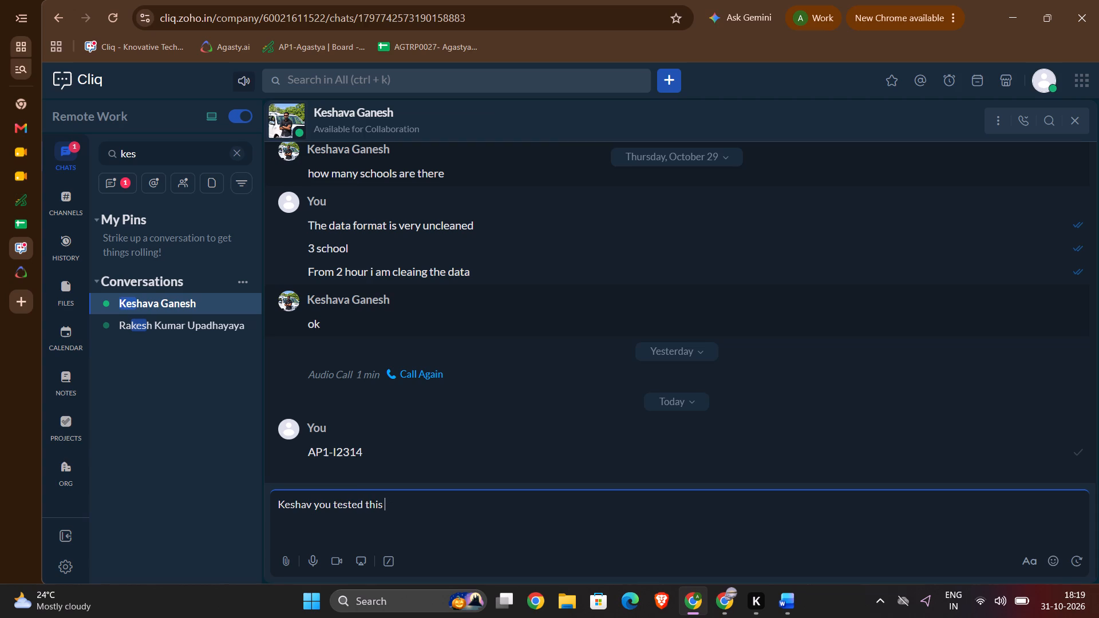
{"action": "type", "text": "please"}
{"action": "key", "text": "space"}
{"action": "type", "text": "complete this ticker"}
{"action": "key", "text": "space"}
{"action": "key", "text": "BackSpace"}
{"action": "key", "text": "BackSpace"}
{"action": "type", "text": "t i have not idea abht"}
{"action": "key", "text": "BackSpace"}
{"action": "key", "text": "BackSpace"}
{"action": "type", "text": "out this"}
{"action": "key", "text": "Return"}
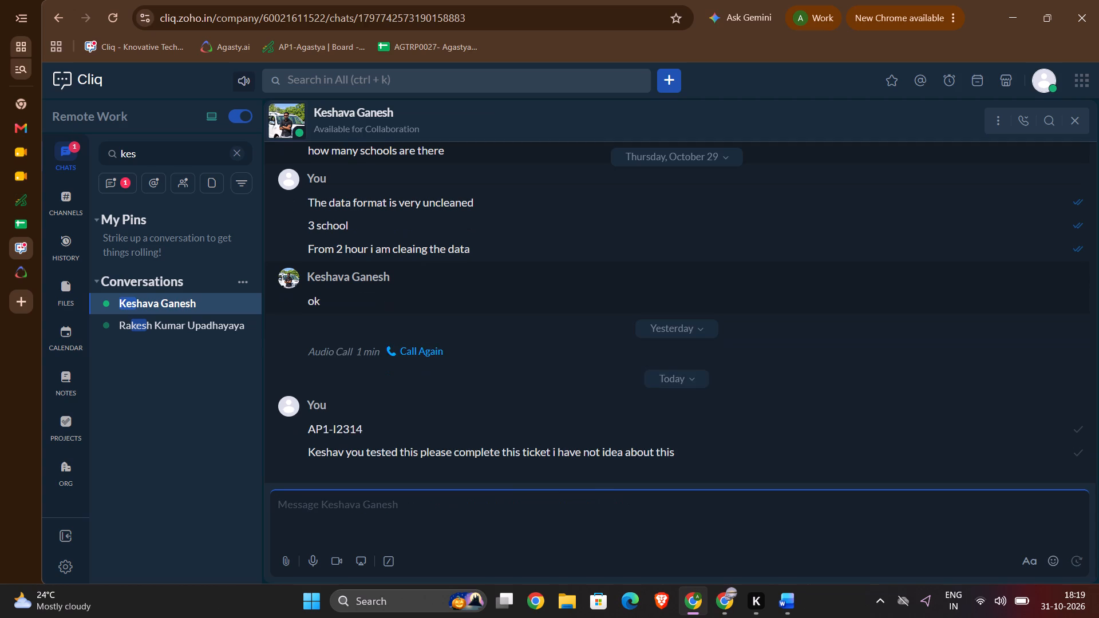
Return to the iOS - Lesson Plan updates and MOD changes item and review its description, comments and detail fields.
{"action": "key", "text": "alt+Tab"}
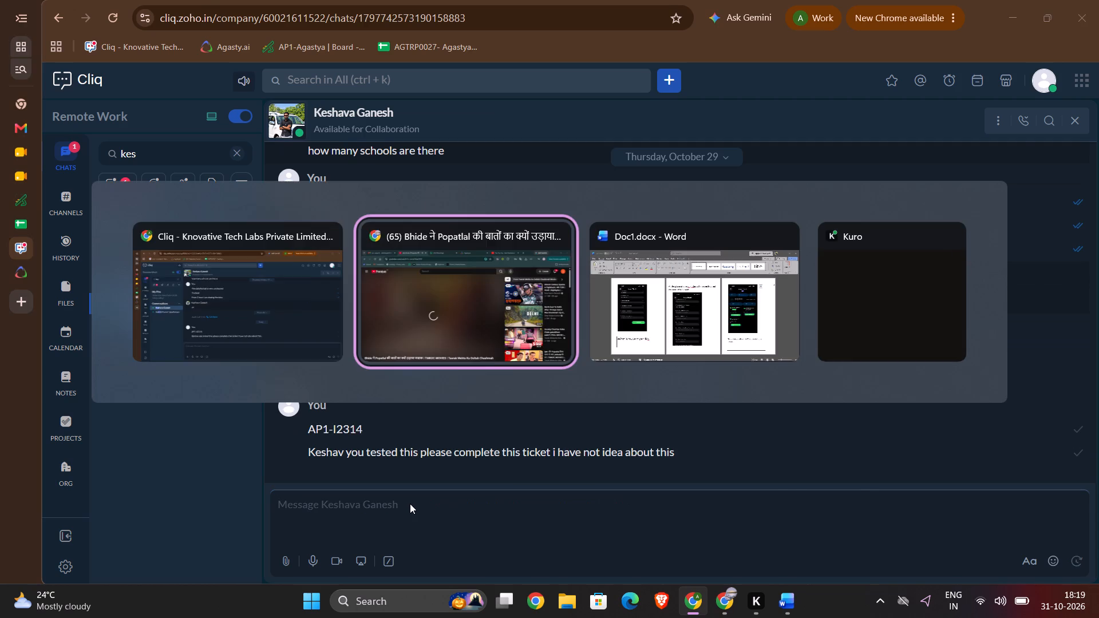
{"action": "key", "text": "alt+Tab"}
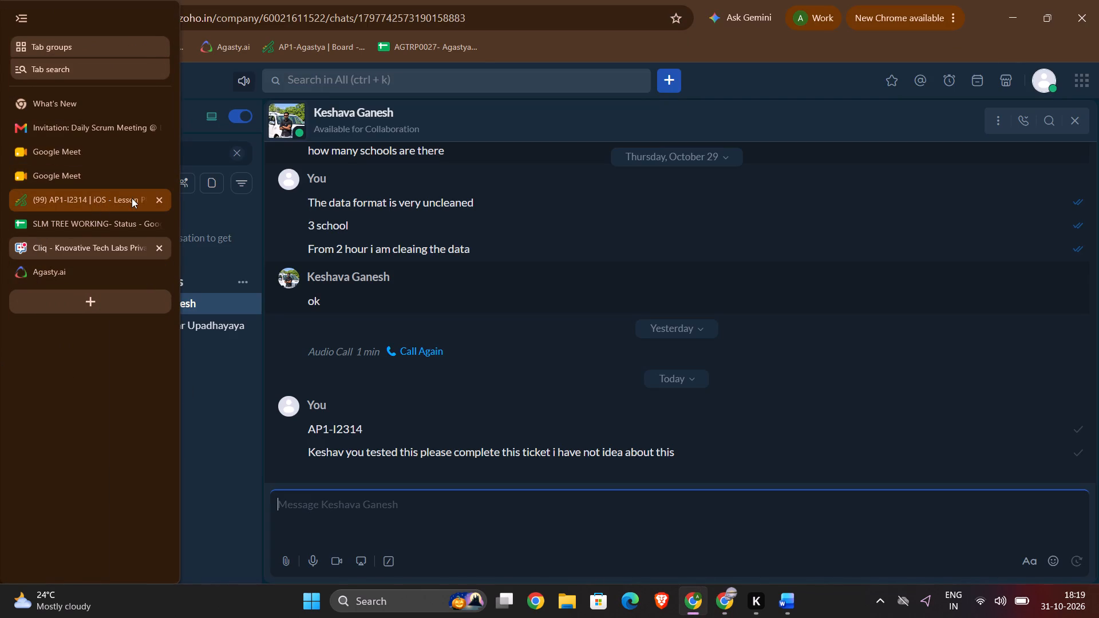
{"action": "left_click", "coordinate": [48, 200]}
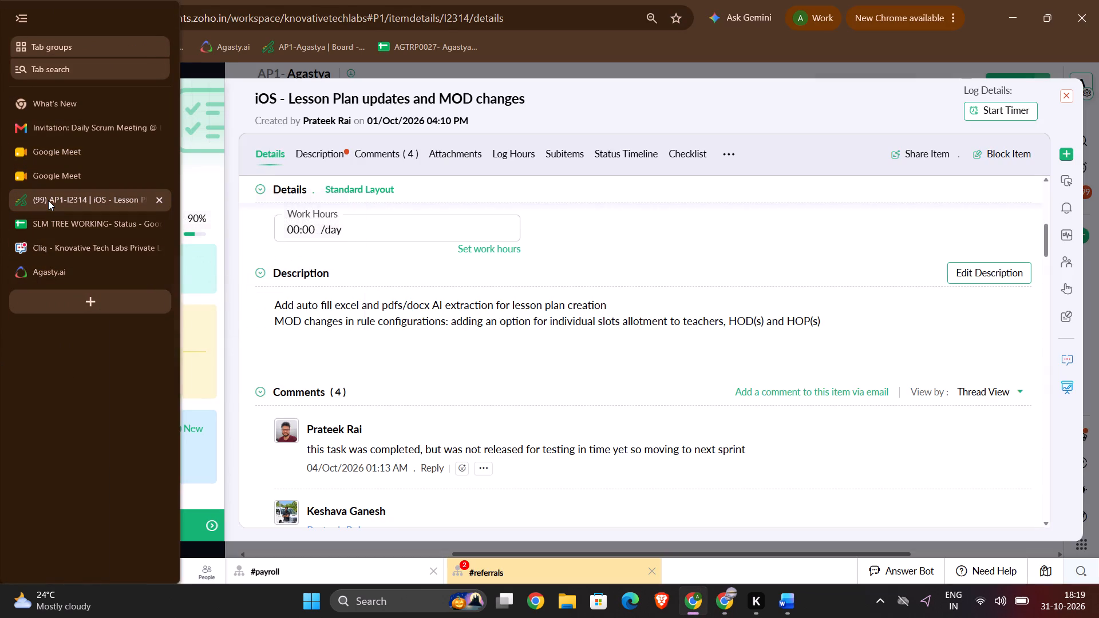
{"action": "scroll", "coordinate": [355, 373], "scroll_direction": "down", "scroll_amount": 1}
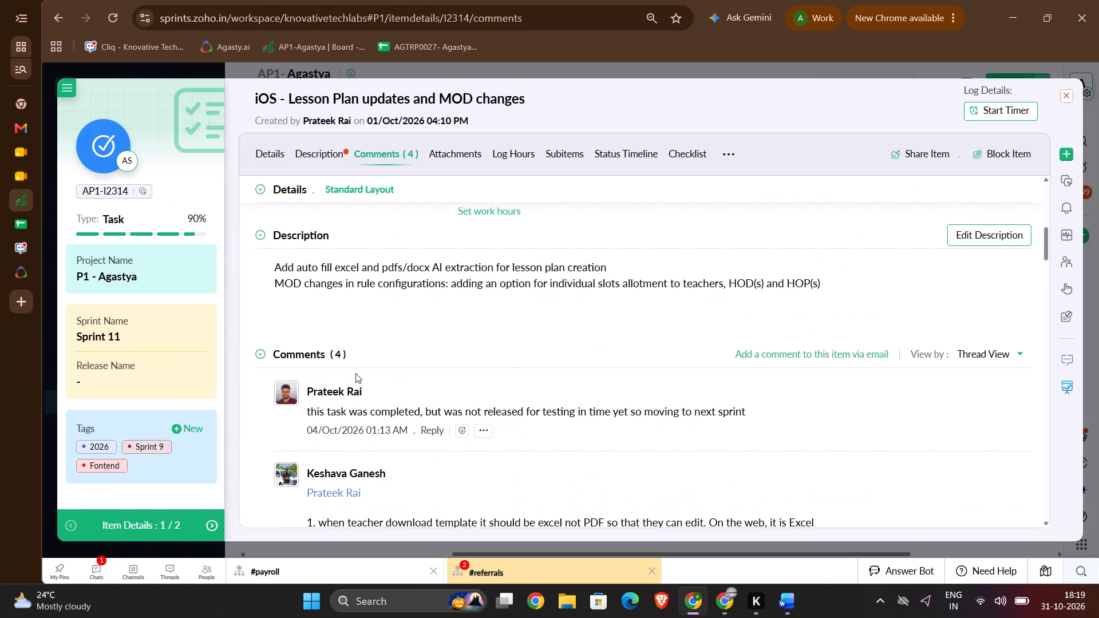
{"action": "scroll", "coordinate": [355, 373], "scroll_direction": "down", "scroll_amount": 3}
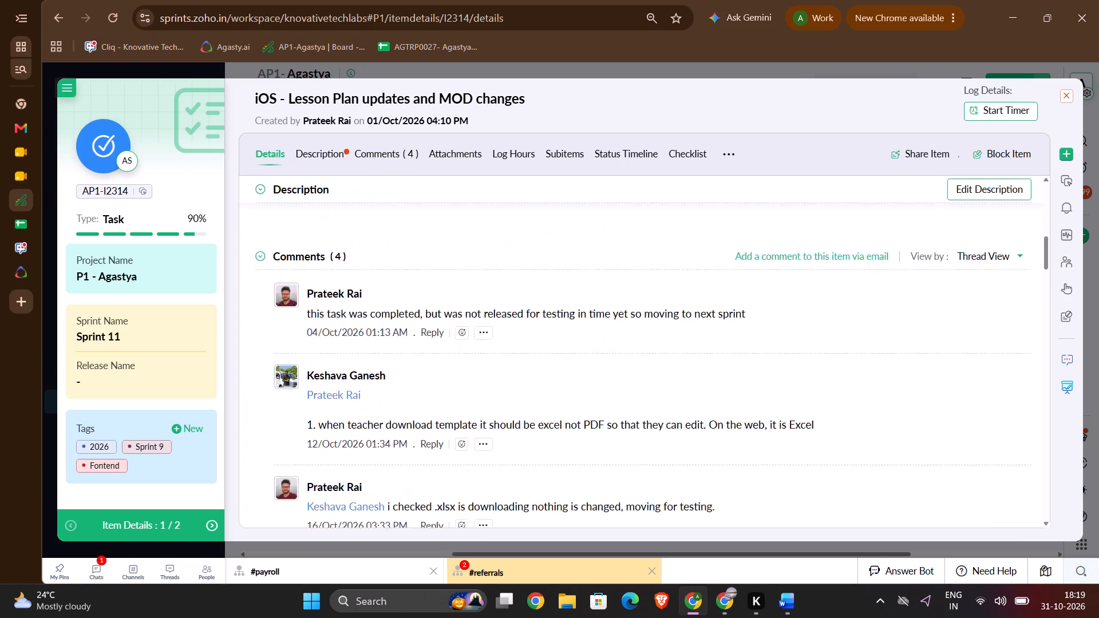
{"action": "scroll", "coordinate": [355, 373], "scroll_direction": "down", "scroll_amount": 4}
{"action": "scroll", "coordinate": [333, 348], "scroll_direction": "up", "scroll_amount": 8}
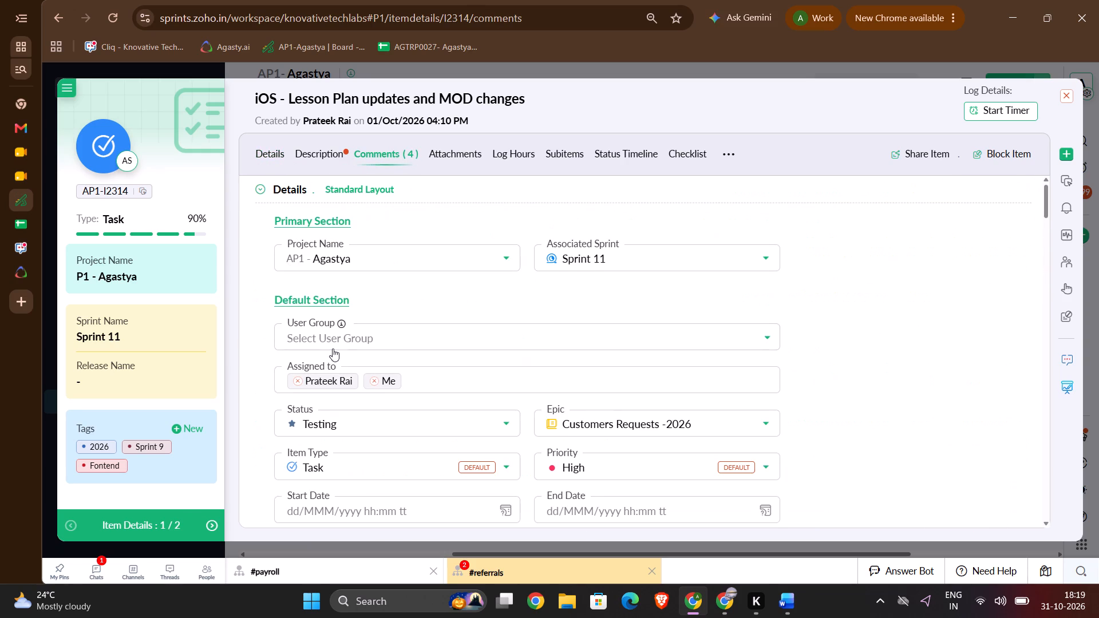
Add Keshava to the assignees of the iOS - Lesson Plan updates and MOD changes item, save the update and close the item.
{"action": "scroll", "coordinate": [433, 379], "scroll_direction": "down", "scroll_amount": 1}
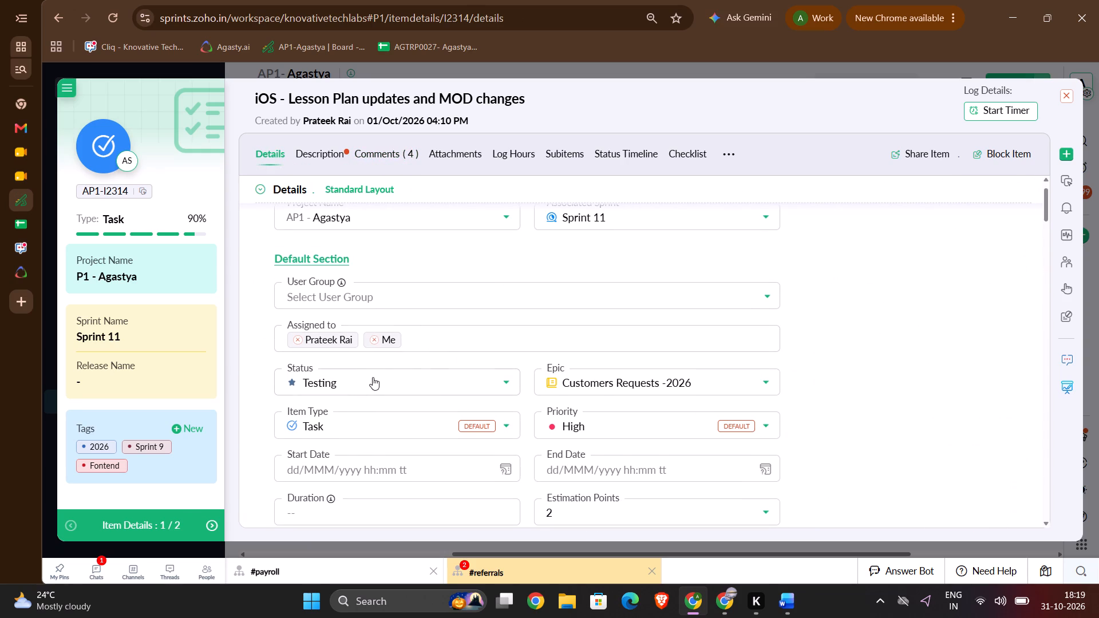
{"action": "left_click", "coordinate": [426, 334]}
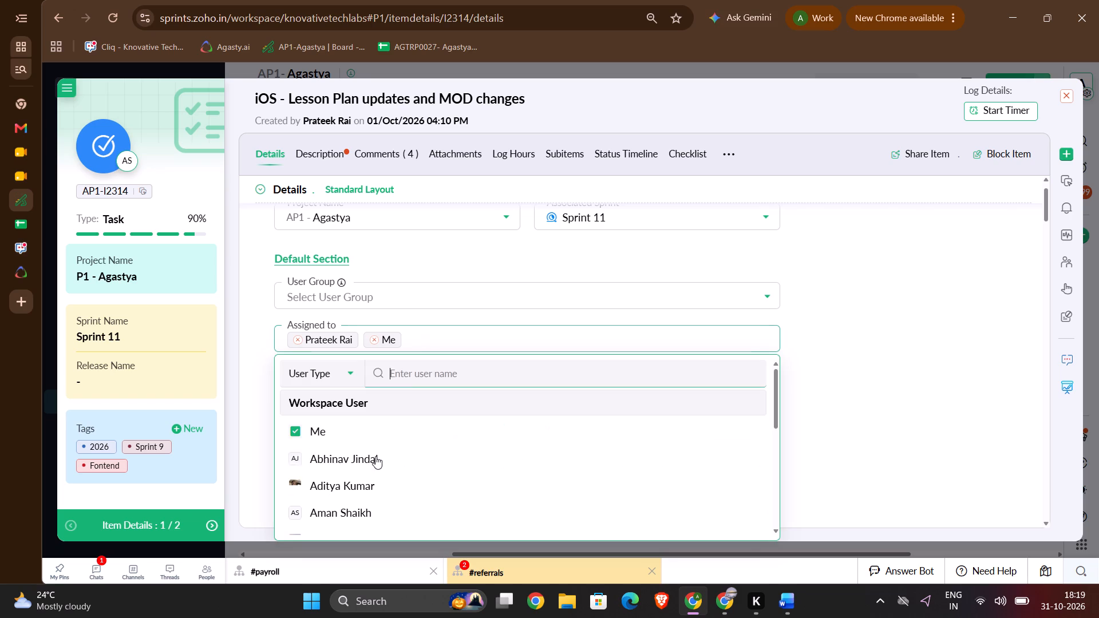
{"action": "scroll", "coordinate": [375, 456], "scroll_direction": "down", "scroll_amount": 3}
{"action": "scroll", "coordinate": [375, 456], "scroll_direction": "up", "scroll_amount": 1}
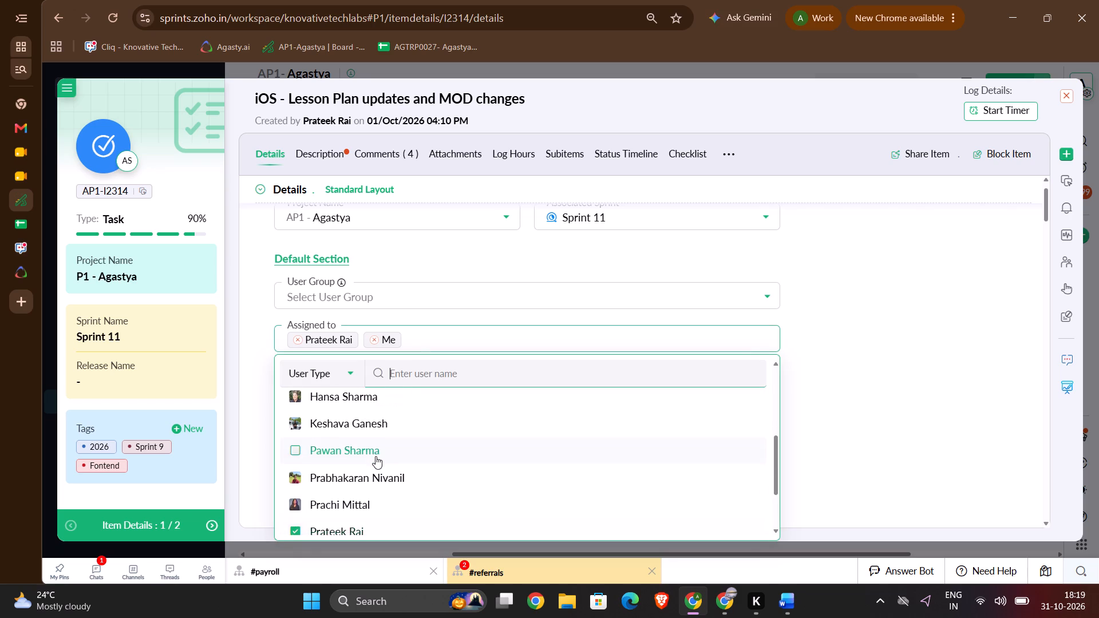
{"action": "scroll", "coordinate": [375, 456], "scroll_direction": "up", "scroll_amount": 1}
{"action": "left_click", "coordinate": [365, 443]}
{"action": "left_click", "coordinate": [249, 418]}
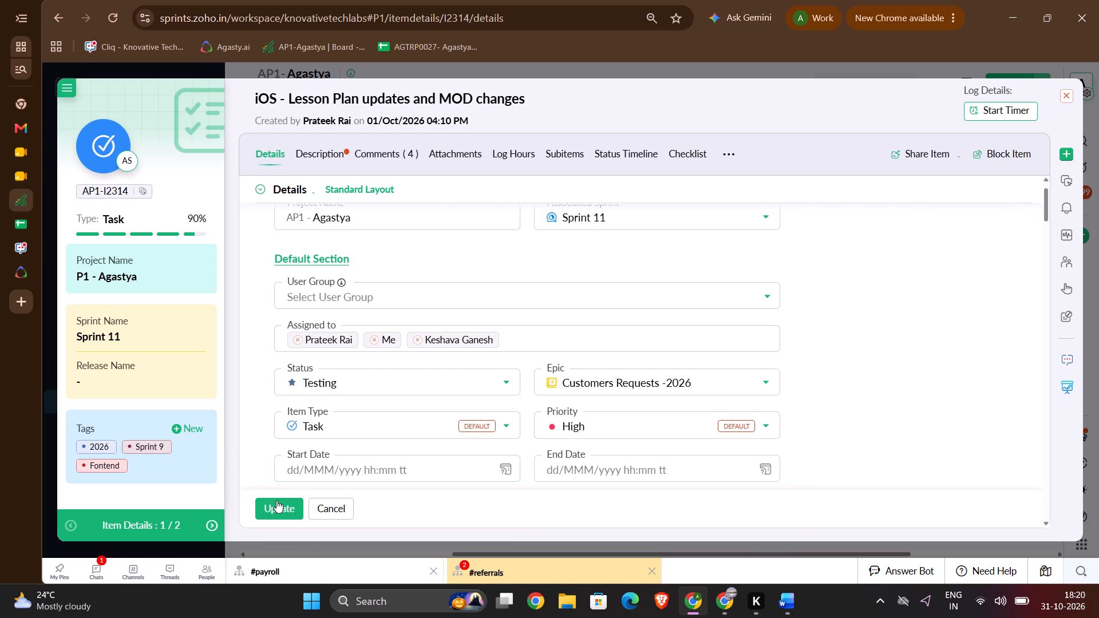
{"action": "left_click", "coordinate": [275, 504]}
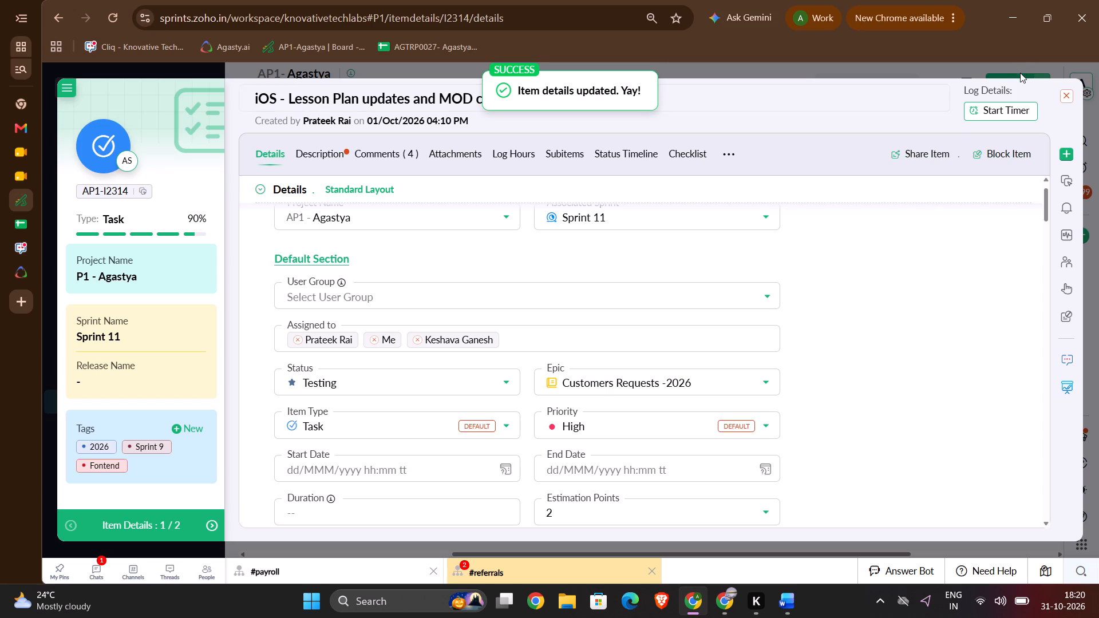
{"action": "left_click", "coordinate": [1069, 98]}
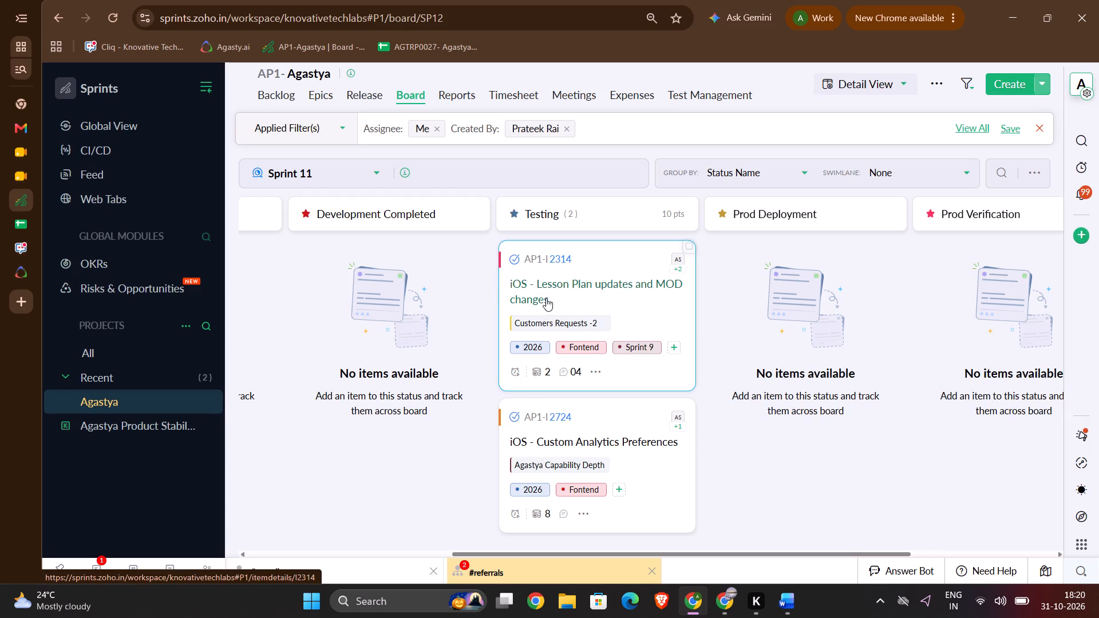
Open the iOS - Custom Analytics Preferences item from the Testing column of the Sprint 11 board.
{"action": "left_click", "coordinate": [527, 437]}
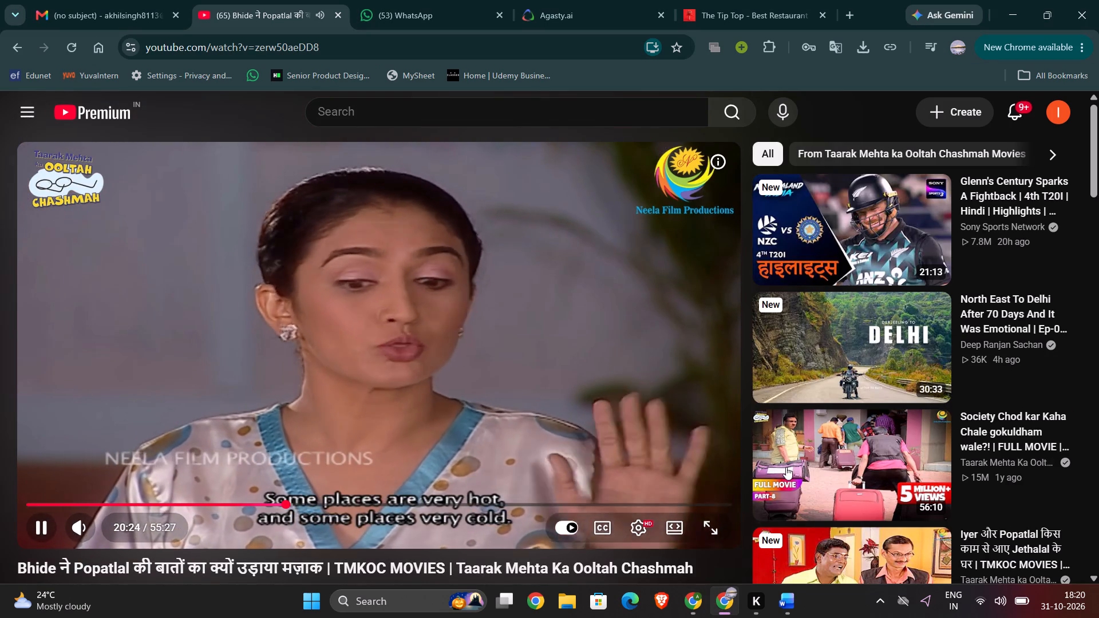
{"action": "left_click", "coordinate": [699, 606]}
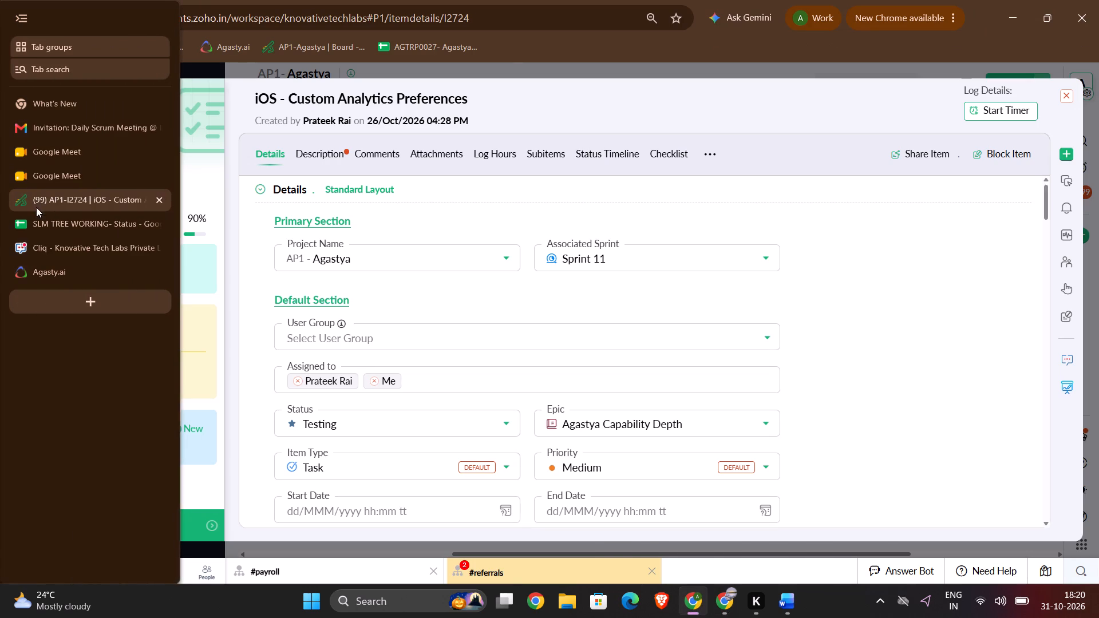
Switch to Cliq and start an audio call with Keshava from his conversation.
{"action": "left_click", "coordinate": [33, 248]}
{"action": "scroll", "coordinate": [341, 375], "scroll_direction": "down", "scroll_amount": 2}
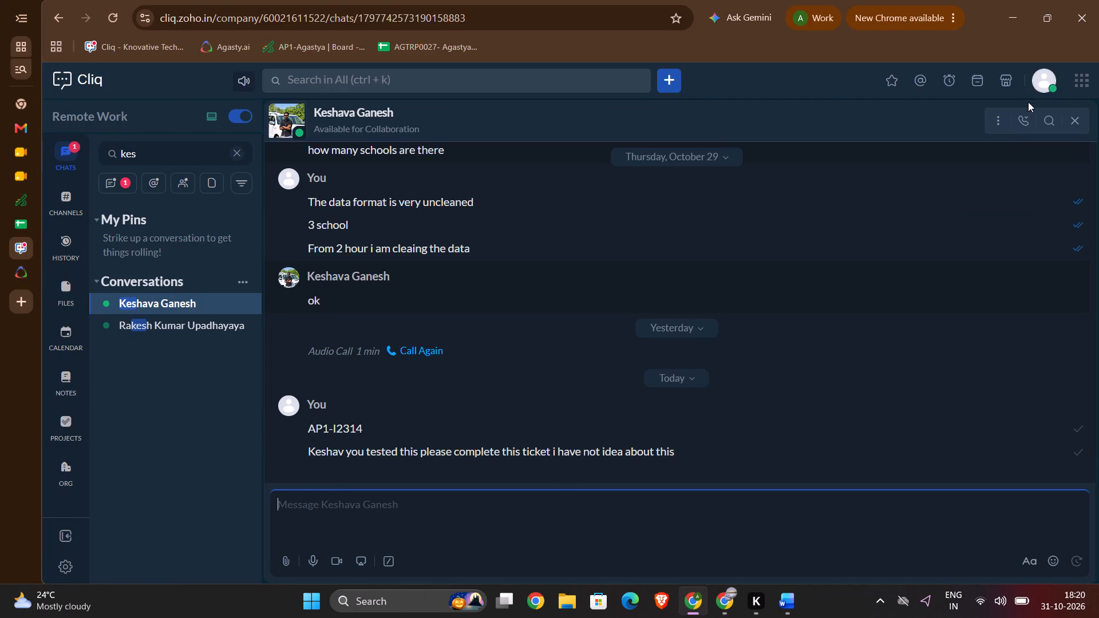
{"action": "left_click", "coordinate": [1018, 122]}
{"action": "left_click", "coordinate": [964, 163]}
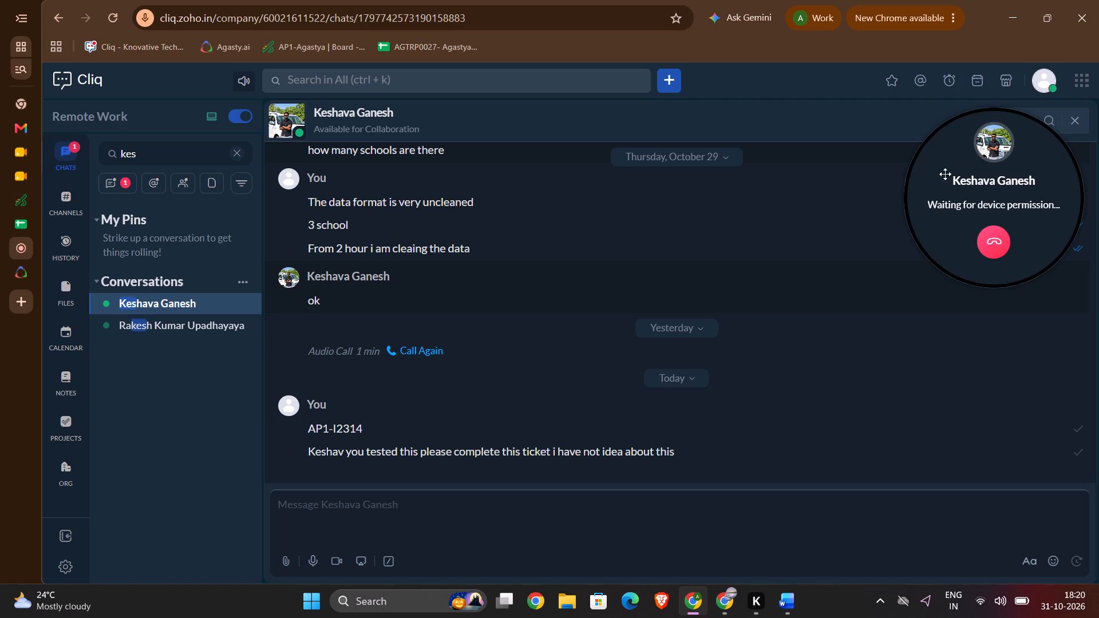
Pause the YouTube video in the other browser window and return to the Cliq call.
{"action": "key", "text": "alt+Tab"}
{"action": "left_click", "coordinate": [372, 307]}
{"action": "key", "text": "alt+Tab"}
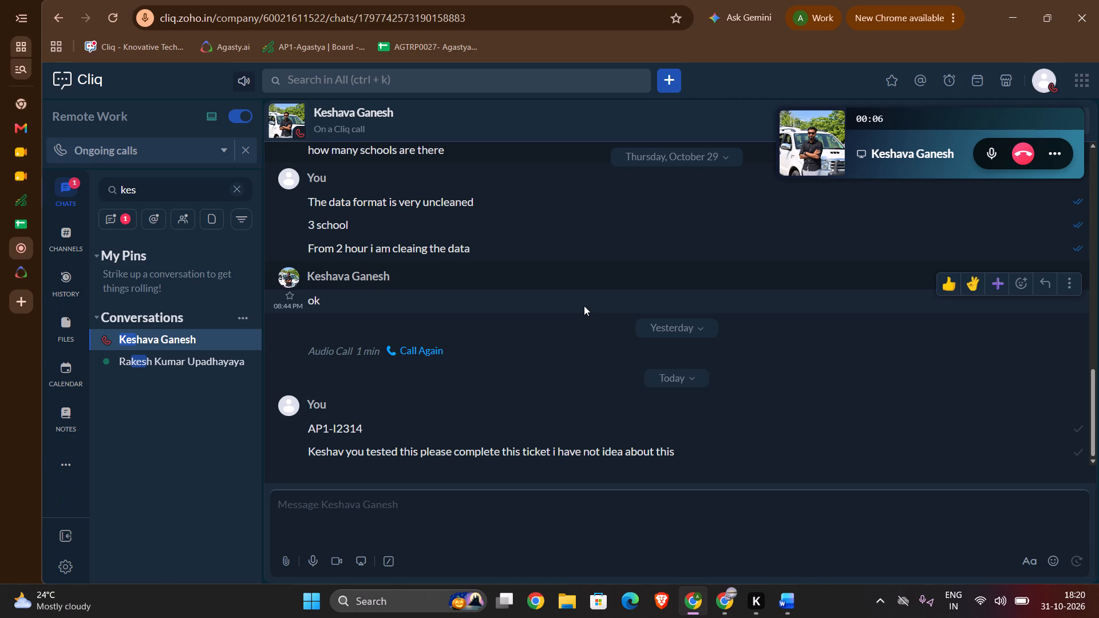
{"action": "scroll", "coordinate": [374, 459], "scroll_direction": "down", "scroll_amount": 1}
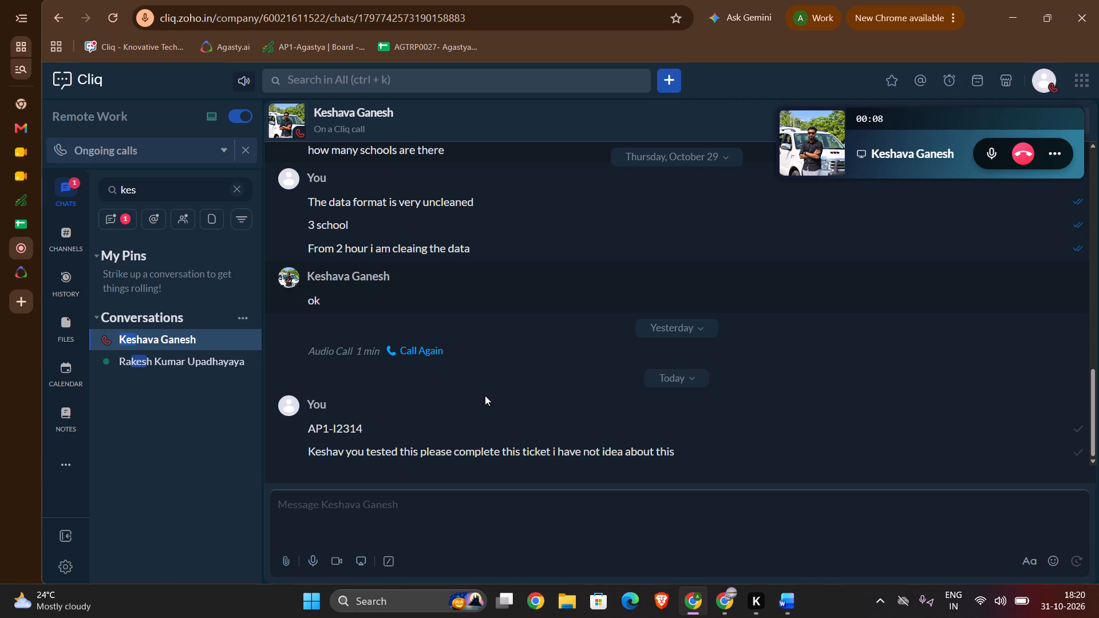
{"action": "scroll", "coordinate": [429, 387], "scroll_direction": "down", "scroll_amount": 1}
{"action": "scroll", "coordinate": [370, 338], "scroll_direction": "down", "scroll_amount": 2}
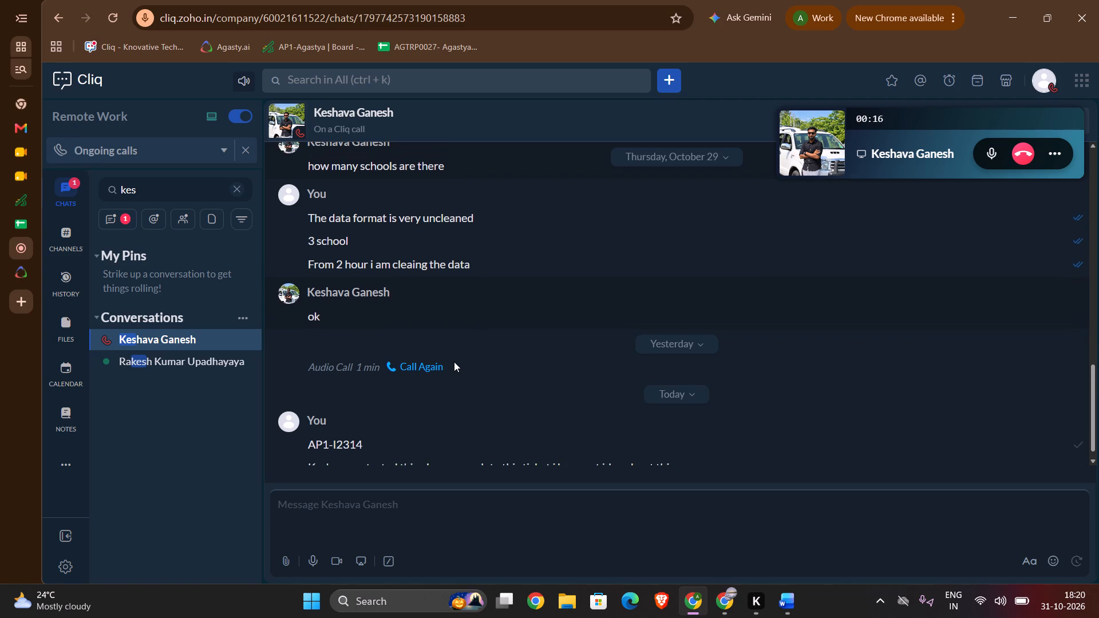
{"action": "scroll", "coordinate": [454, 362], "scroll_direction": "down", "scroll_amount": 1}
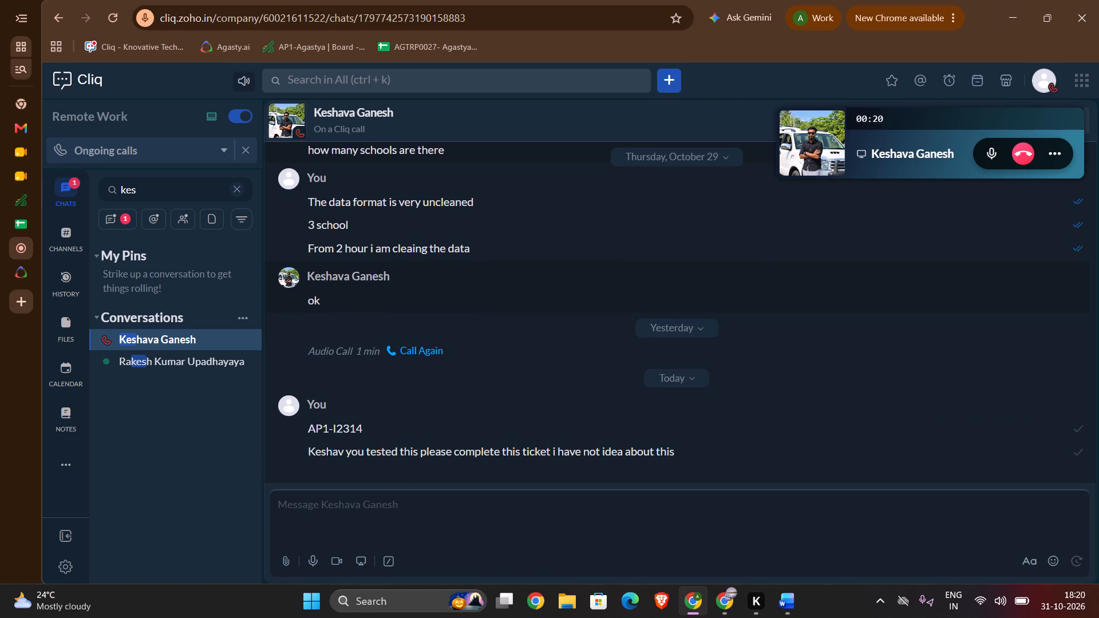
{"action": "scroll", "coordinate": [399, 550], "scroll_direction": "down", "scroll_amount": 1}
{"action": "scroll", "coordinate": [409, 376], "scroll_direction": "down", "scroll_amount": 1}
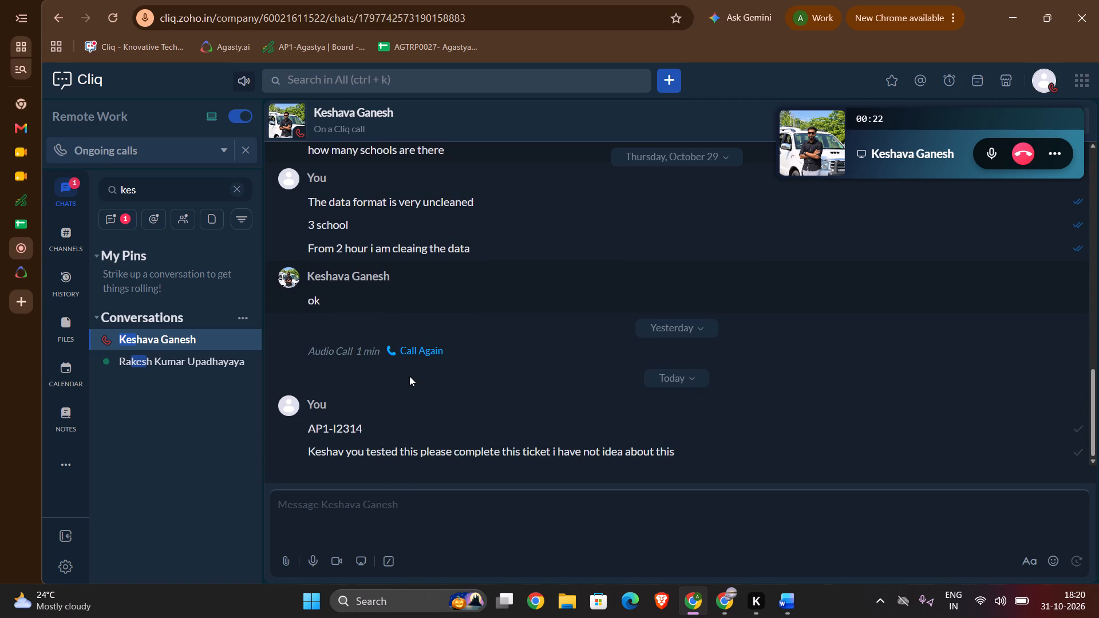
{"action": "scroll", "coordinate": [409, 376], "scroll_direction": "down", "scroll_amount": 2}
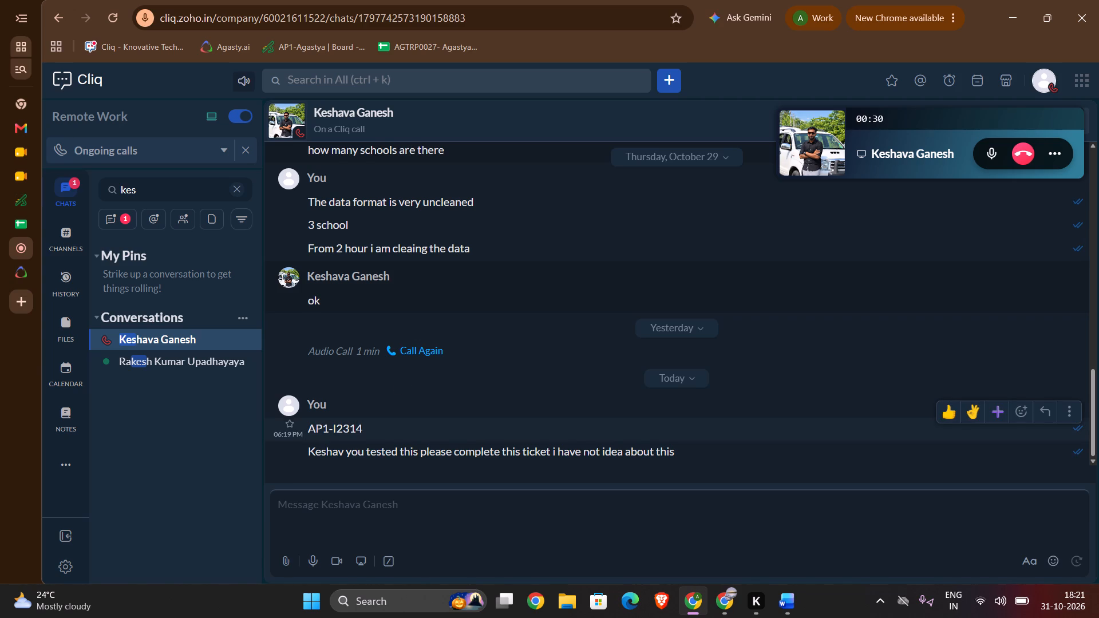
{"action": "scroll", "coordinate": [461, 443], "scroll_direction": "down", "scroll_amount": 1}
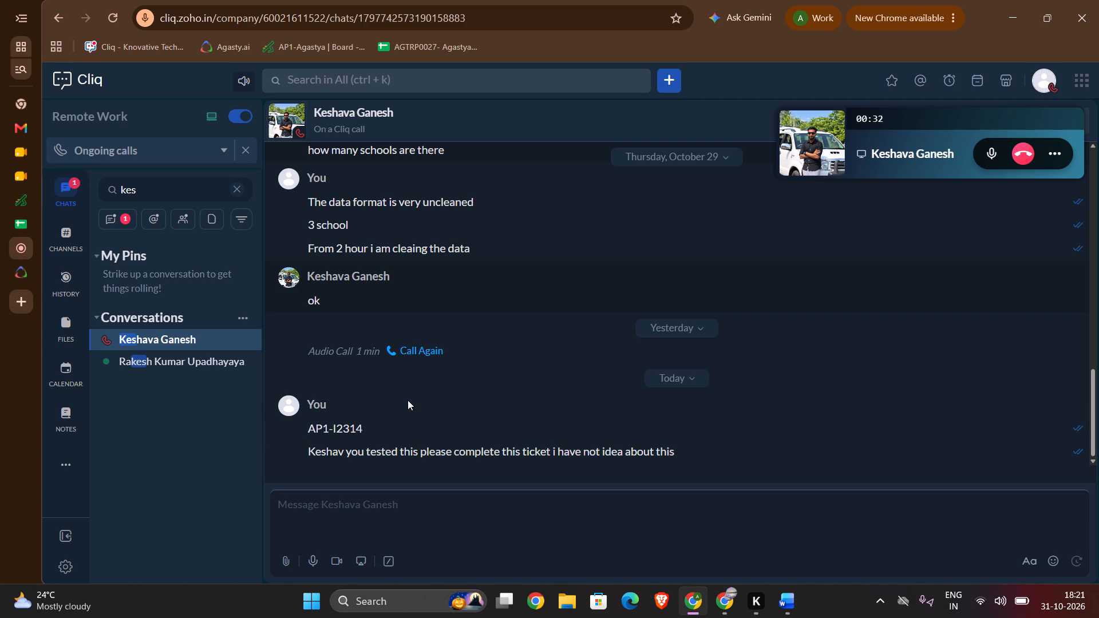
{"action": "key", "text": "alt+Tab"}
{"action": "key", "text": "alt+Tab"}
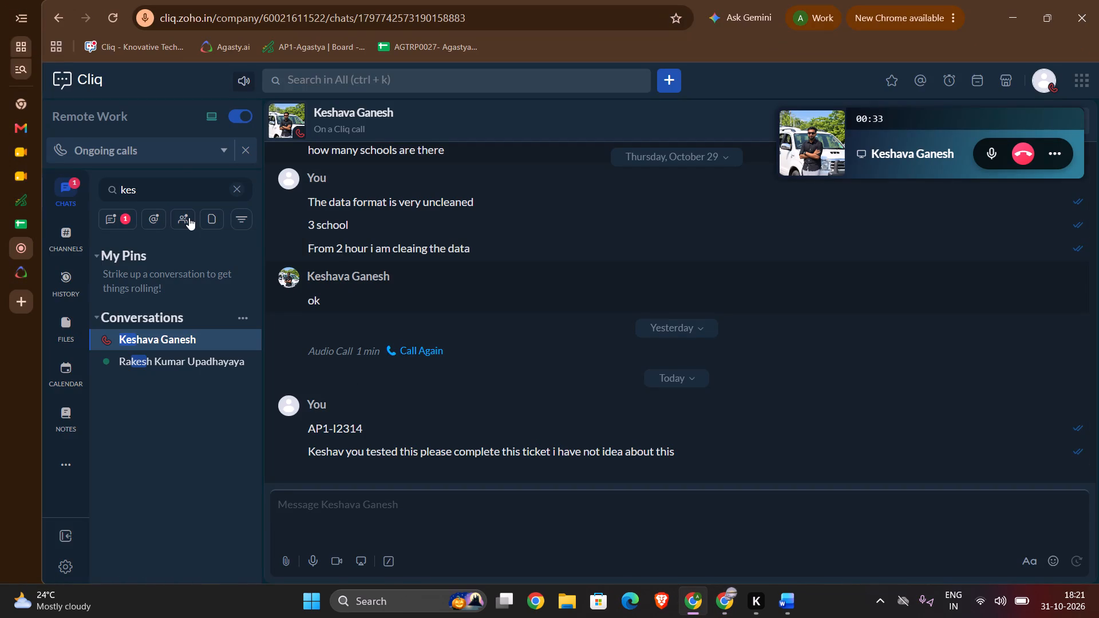
Return to Zoho Sprints, close the Custom Analytics item, and review the Lesson Plan item's details, description and comments during the call.
{"action": "left_click", "coordinate": [27, 201]}
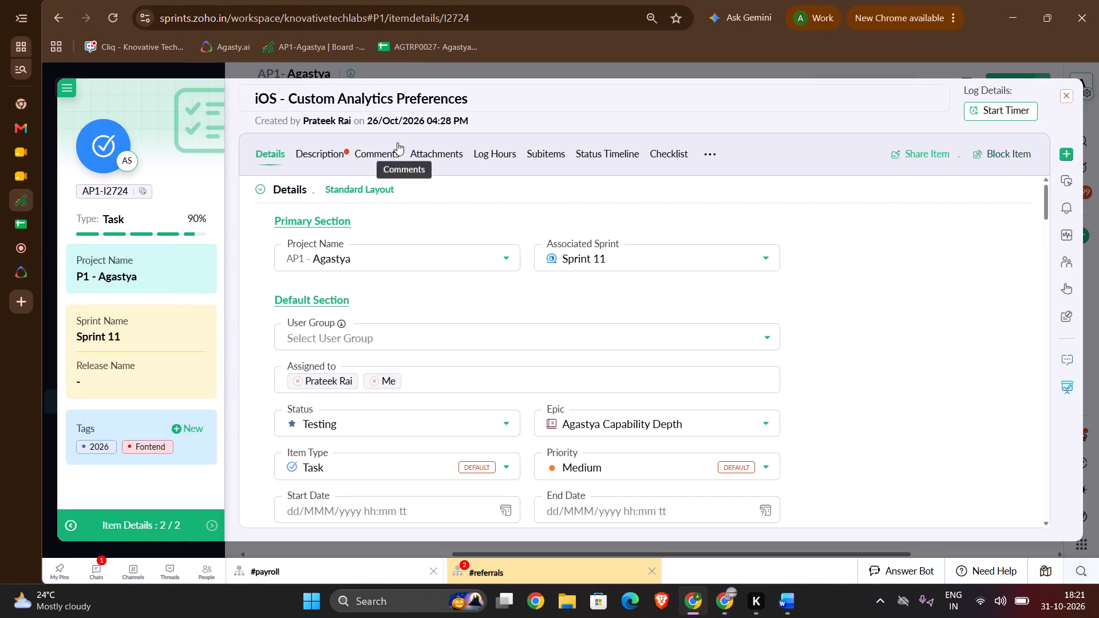
{"action": "left_click", "coordinate": [1060, 90]}
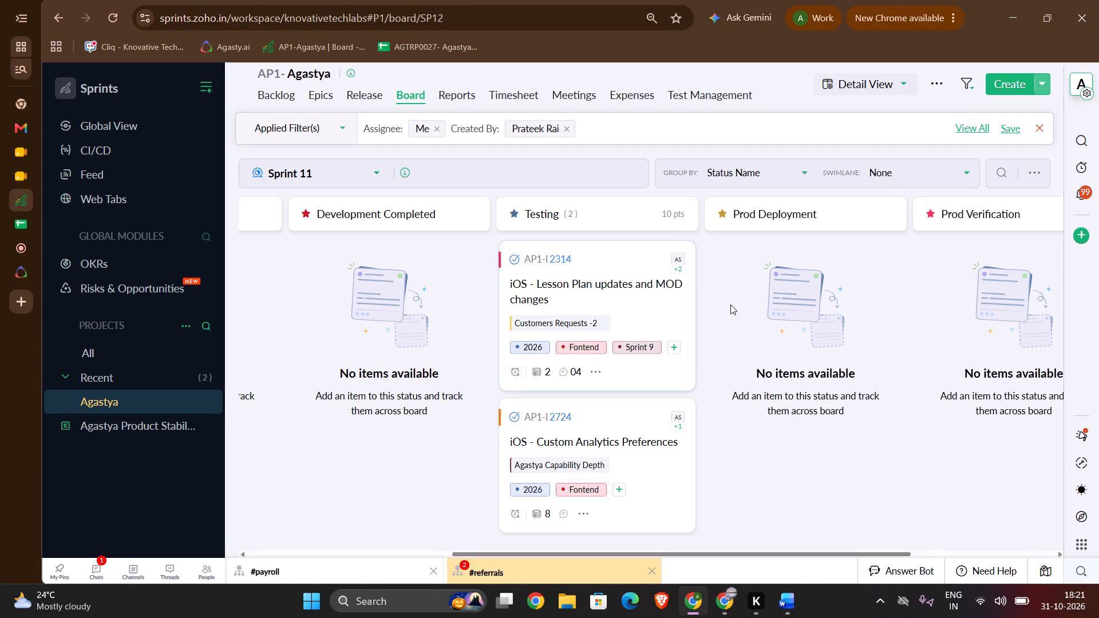
{"action": "left_click", "coordinate": [571, 284]}
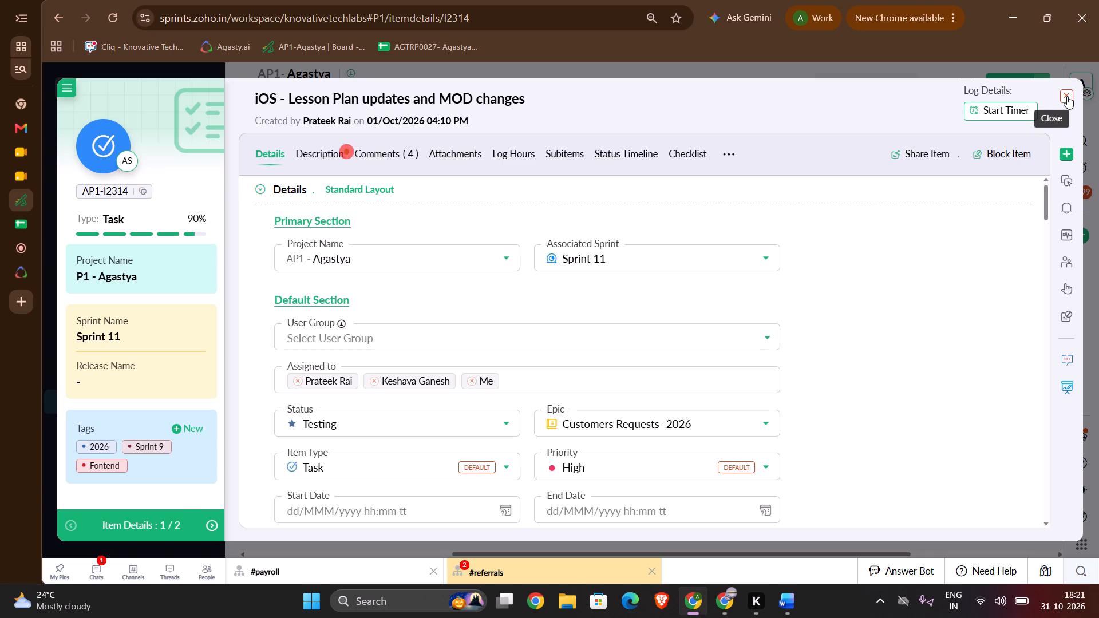
{"action": "scroll", "coordinate": [734, 280], "scroll_direction": "down", "scroll_amount": 1}
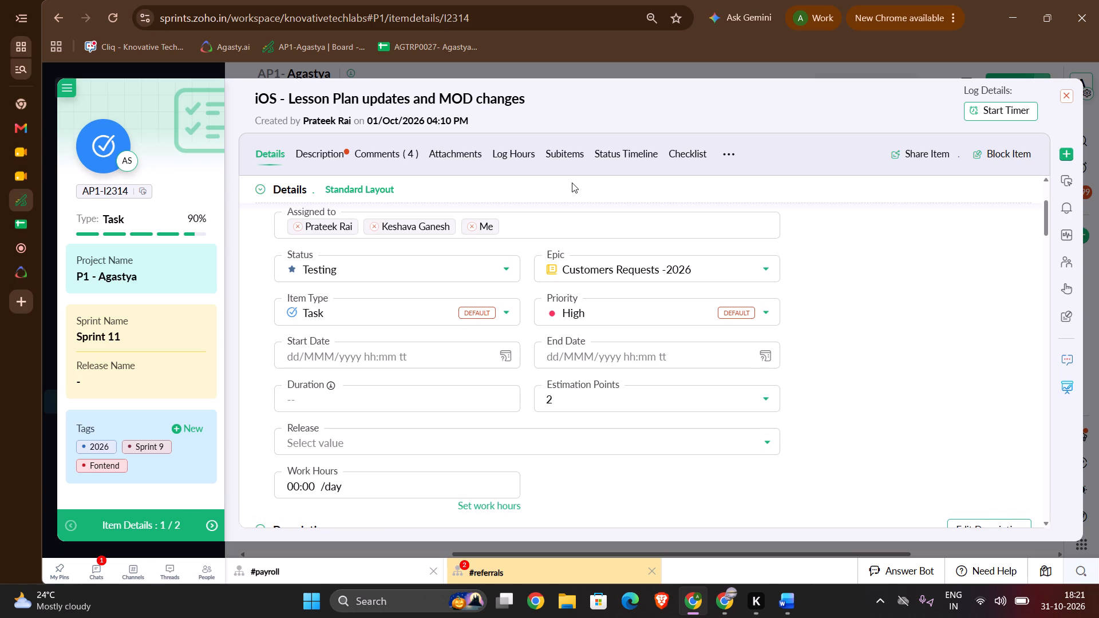
{"action": "scroll", "coordinate": [311, 212], "scroll_direction": "down", "scroll_amount": 1}
{"action": "scroll", "coordinate": [318, 300], "scroll_direction": "down", "scroll_amount": 2}
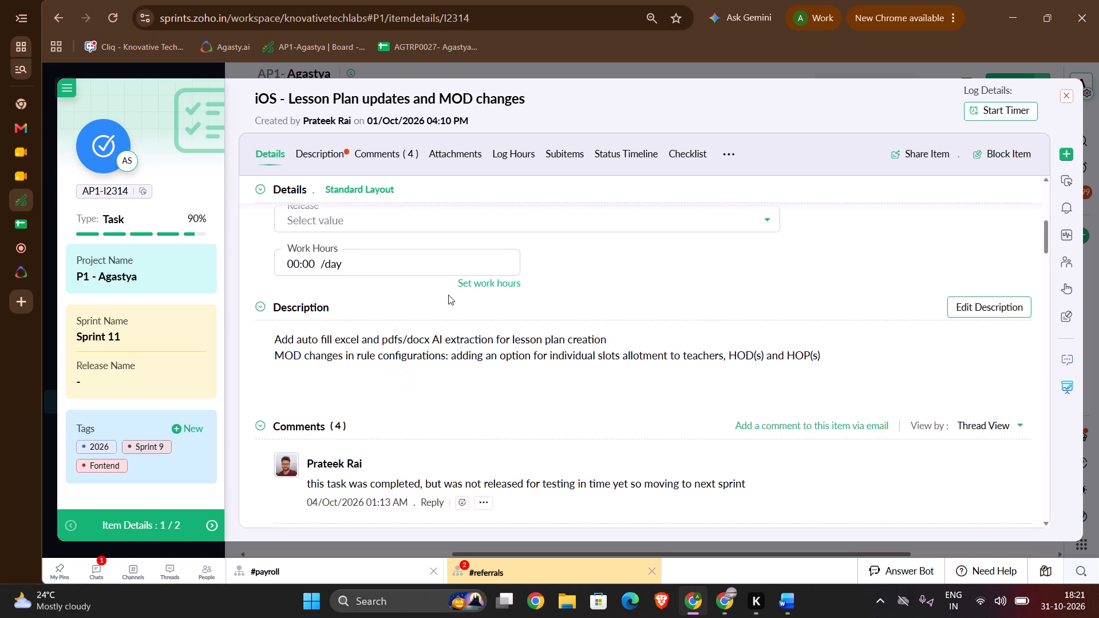
{"action": "scroll", "coordinate": [448, 295], "scroll_direction": "down", "scroll_amount": 2}
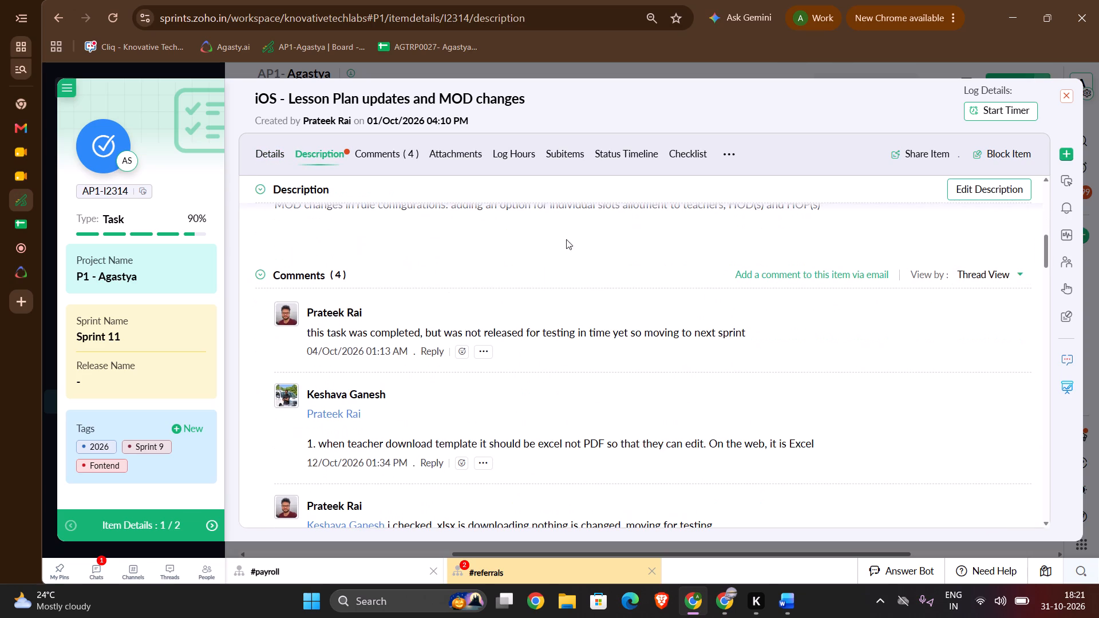
{"action": "scroll", "coordinate": [682, 275], "scroll_direction": "down", "scroll_amount": 1}
{"action": "left_click", "coordinate": [1067, 98]}
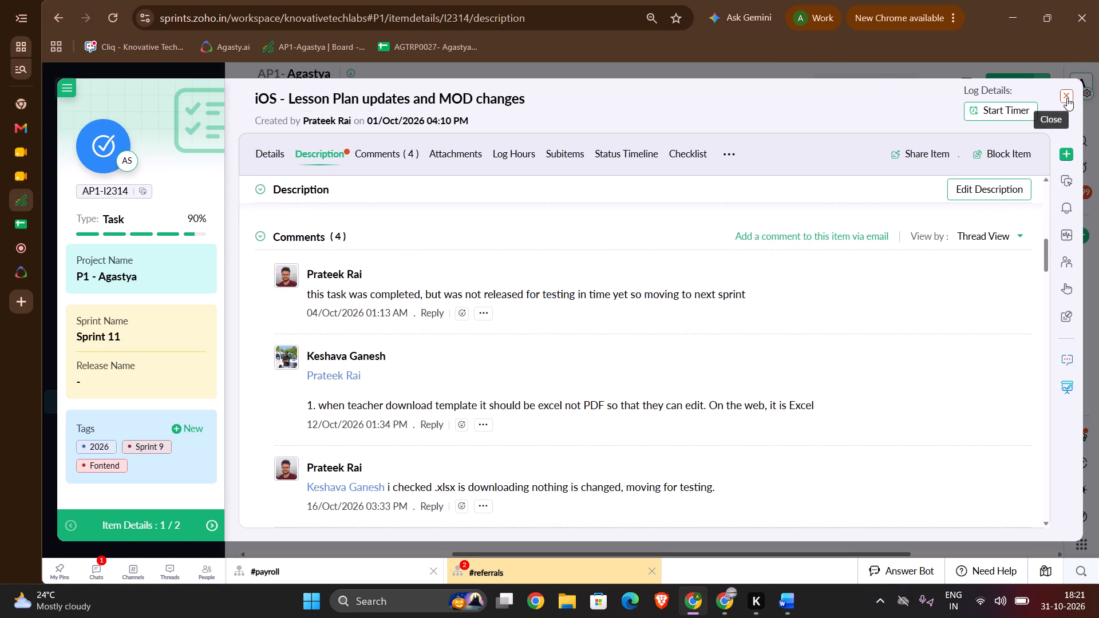
Return to the Cliq conversation with Keshava and end the ongoing call.
{"action": "scroll", "coordinate": [628, 291], "scroll_direction": "down", "scroll_amount": 1}
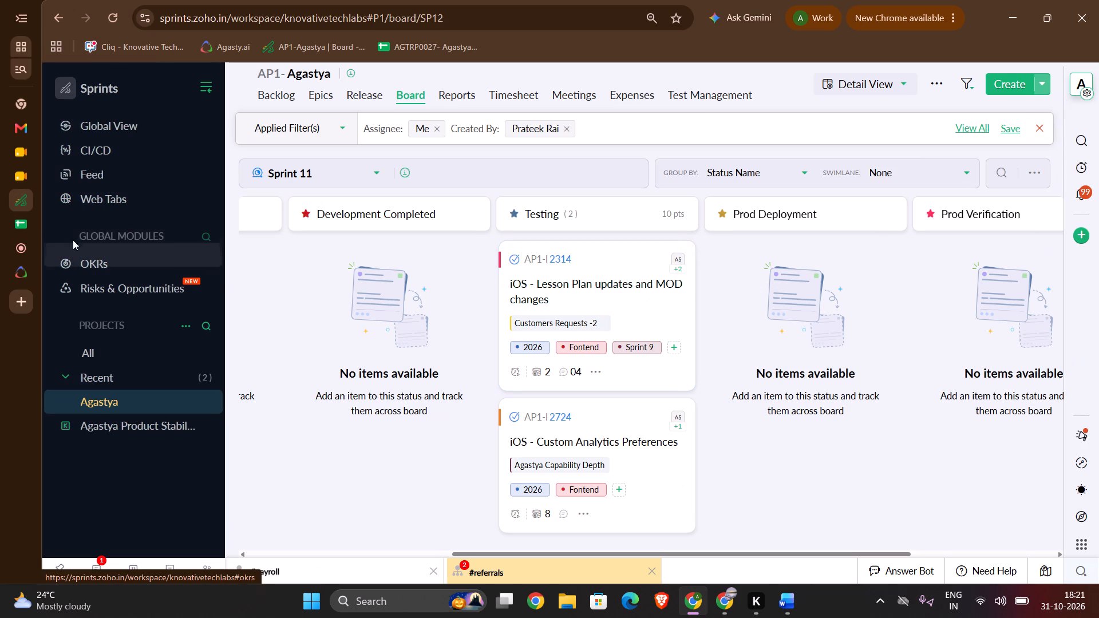
{"action": "scroll", "coordinate": [578, 341], "scroll_direction": "down", "scroll_amount": 1}
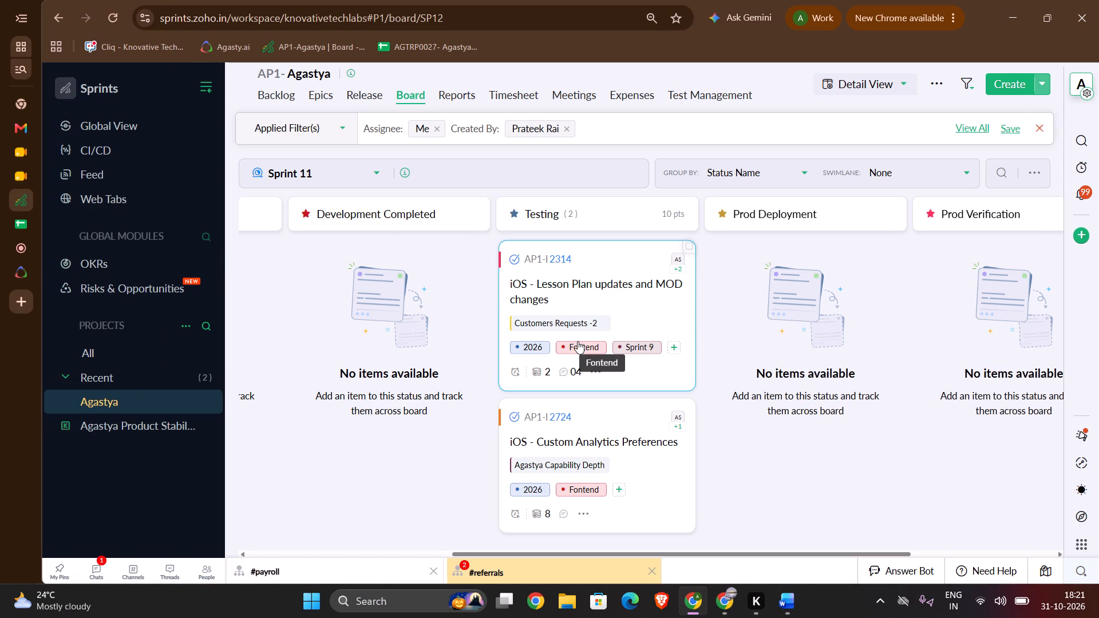
{"action": "left_click", "coordinate": [26, 253]}
{"action": "scroll", "coordinate": [512, 325], "scroll_direction": "down", "scroll_amount": 1}
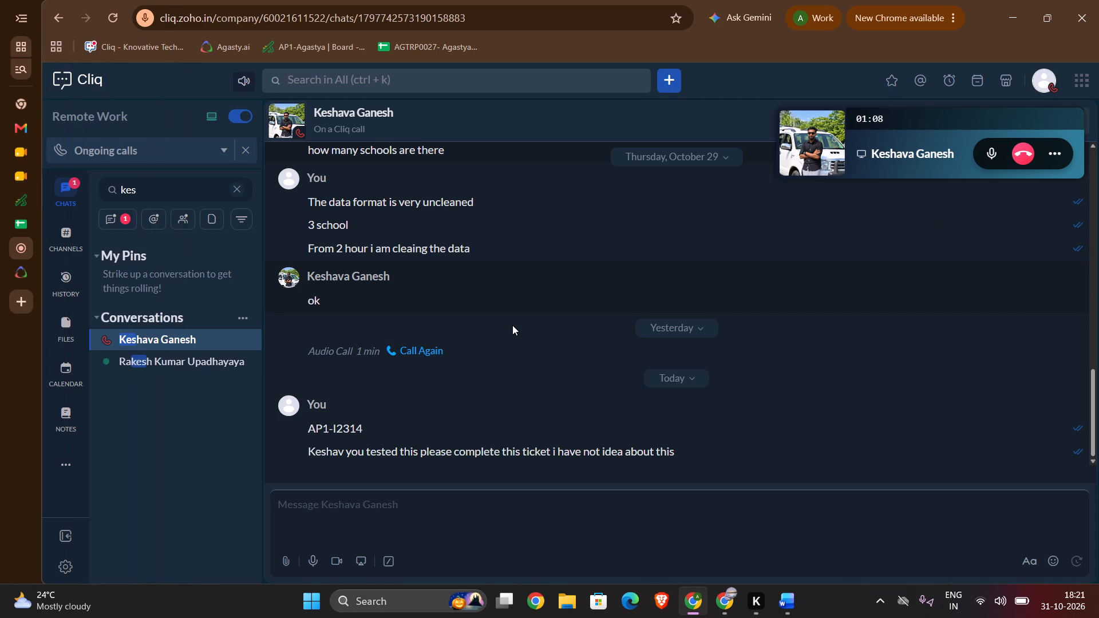
{"action": "scroll", "coordinate": [512, 325], "scroll_direction": "down", "scroll_amount": 2}
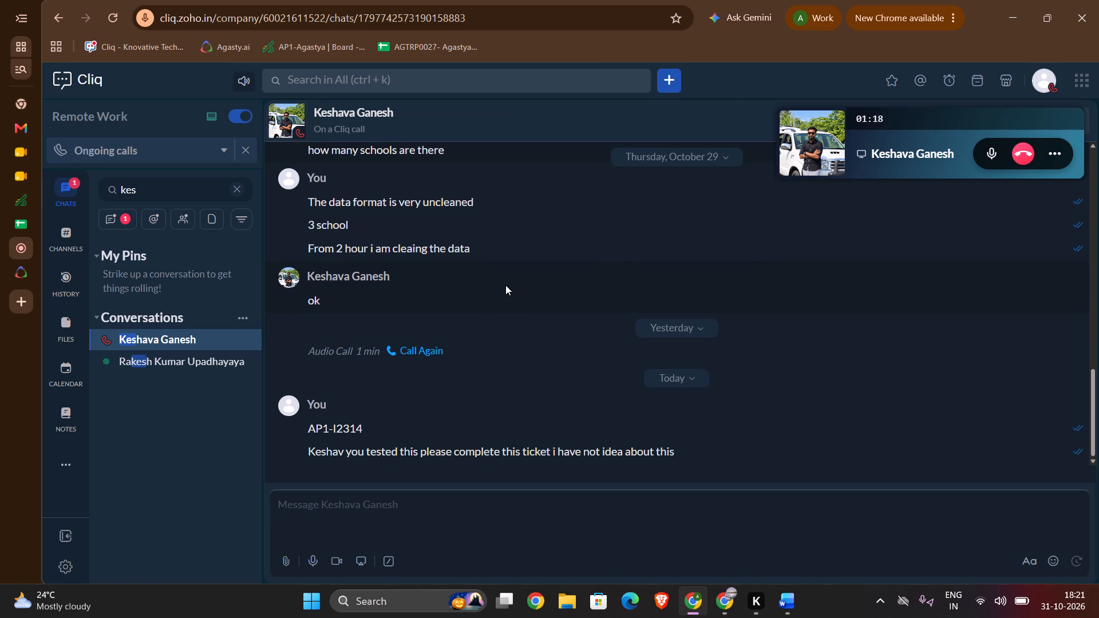
{"action": "scroll", "coordinate": [390, 296], "scroll_direction": "down", "scroll_amount": 1}
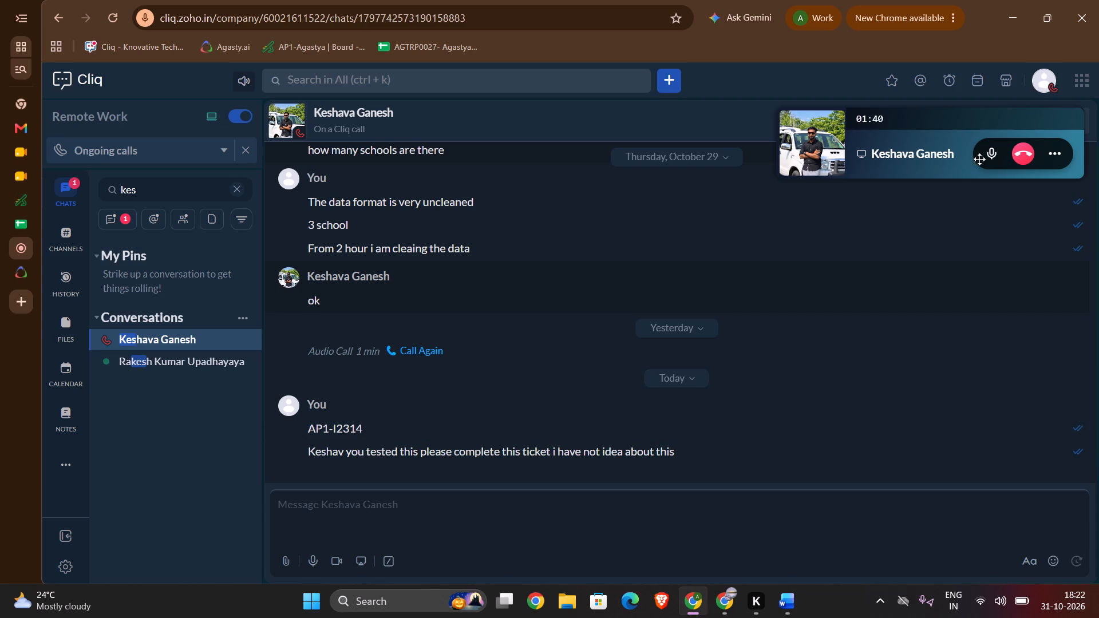
{"action": "left_click", "coordinate": [1018, 154]}
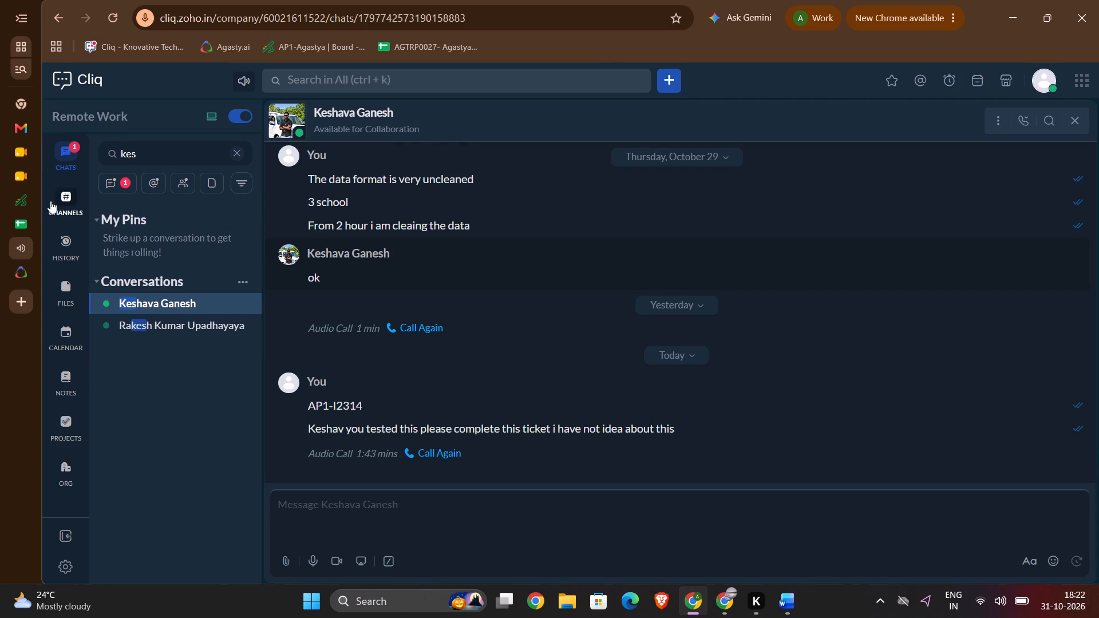
Clear the Cliq chat search, open Prateek's conversation and start an audio call with him.
{"action": "left_click", "coordinate": [236, 151]}
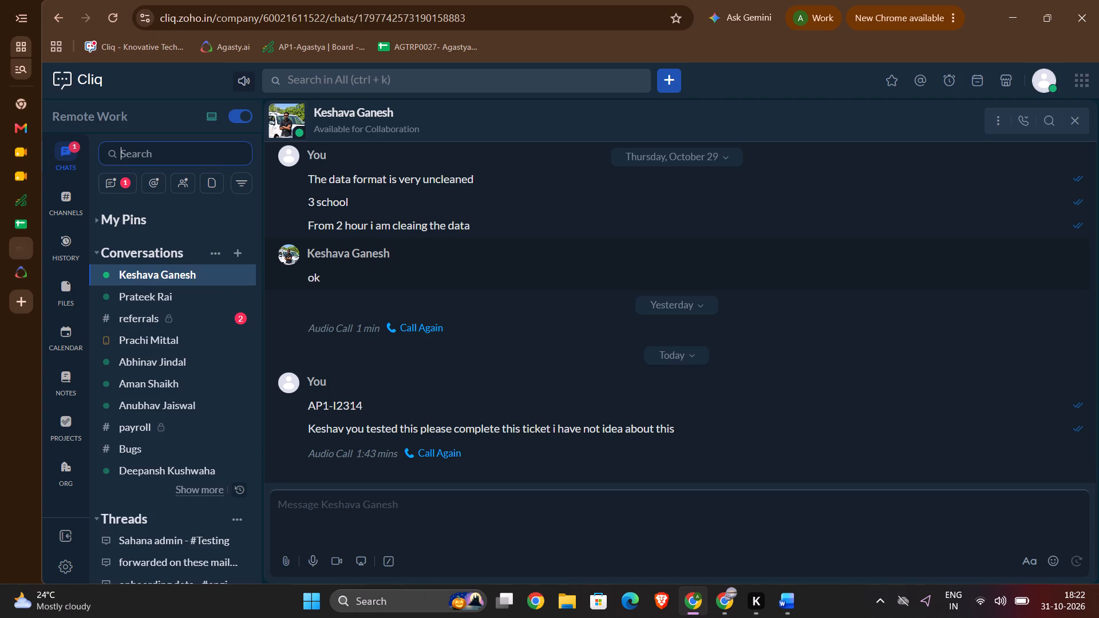
{"action": "left_click", "coordinate": [142, 302]}
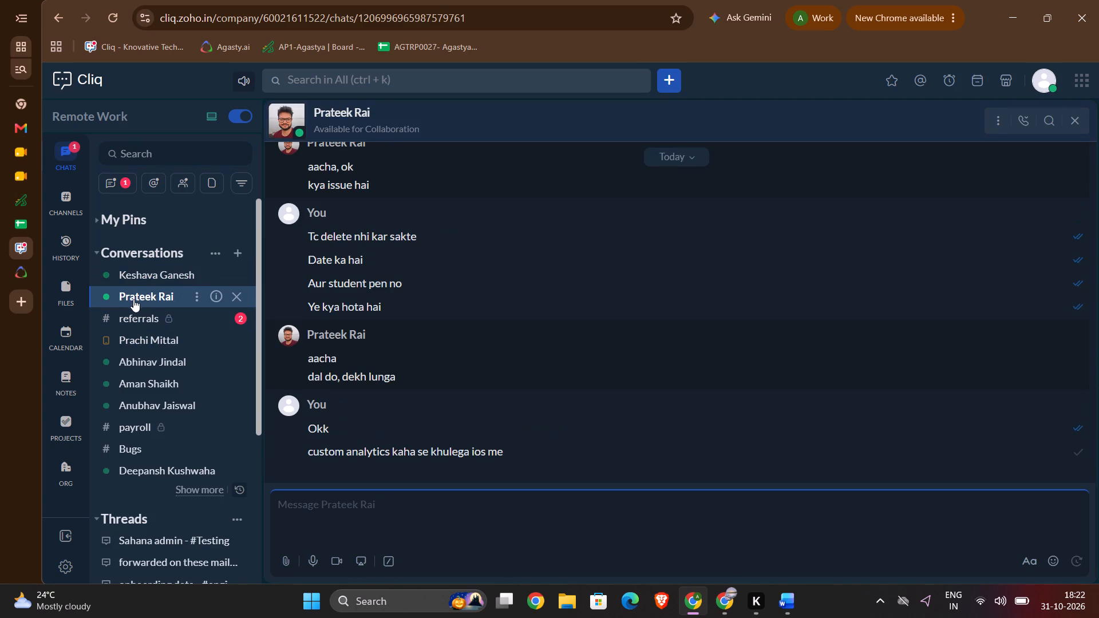
{"action": "scroll", "coordinate": [531, 395], "scroll_direction": "down", "scroll_amount": 1}
{"action": "key", "text": "alt+Tab"}
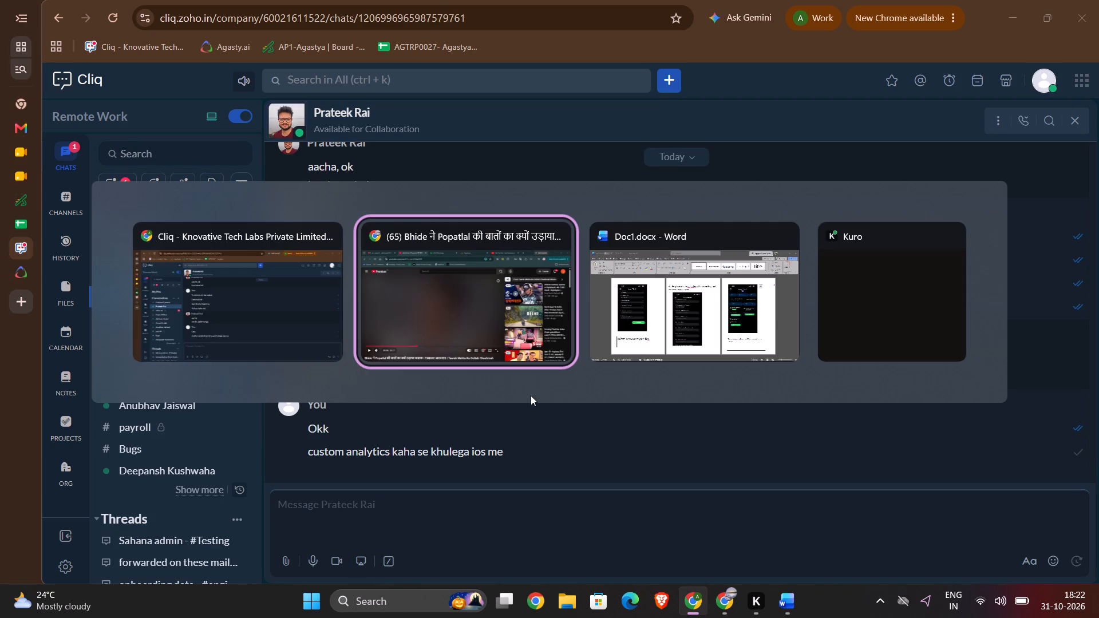
{"action": "key", "text": "alt+Tab"}
{"action": "key", "text": "alt+Tab"}
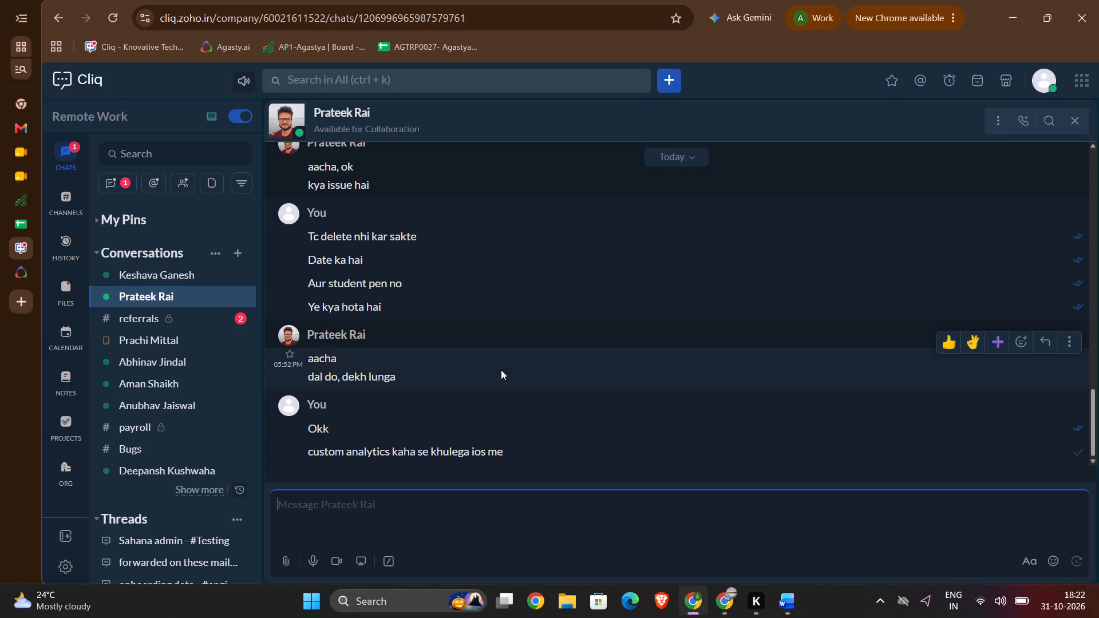
{"action": "scroll", "coordinate": [501, 370], "scroll_direction": "down", "scroll_amount": 2}
{"action": "left_click", "coordinate": [315, 502]}
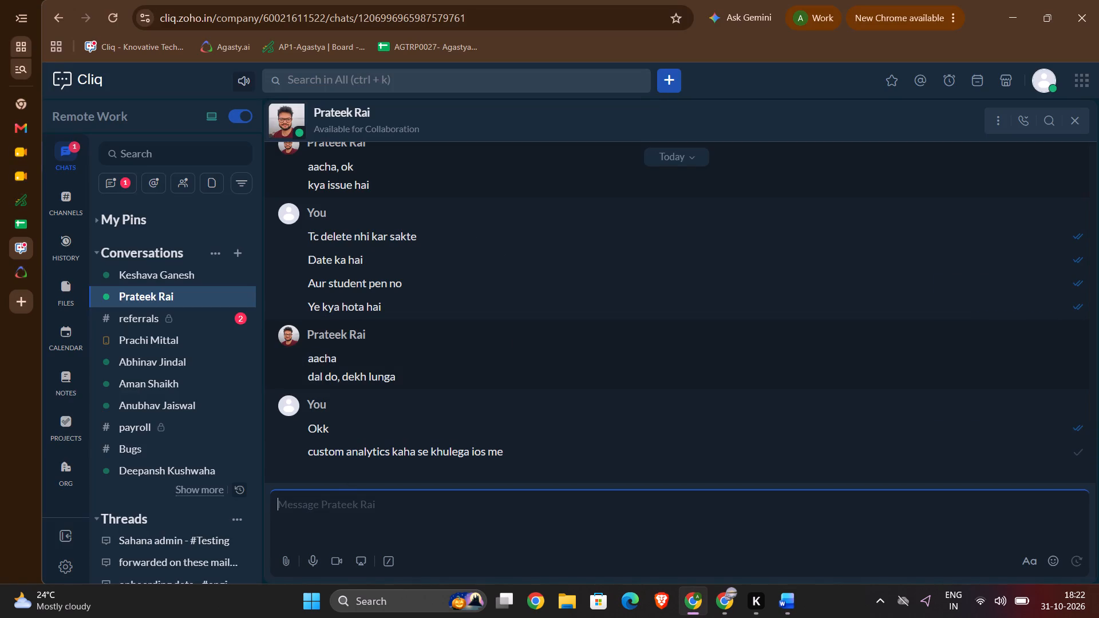
{"action": "left_click", "coordinate": [1022, 109]}
{"action": "left_click", "coordinate": [1023, 120]}
{"action": "left_click", "coordinate": [982, 150]}
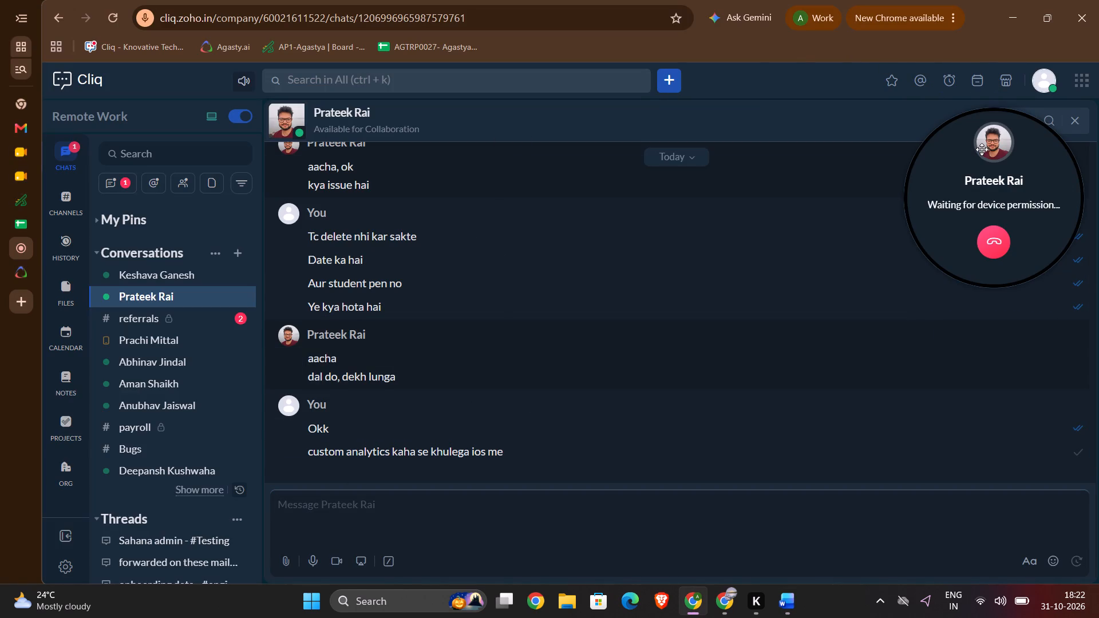
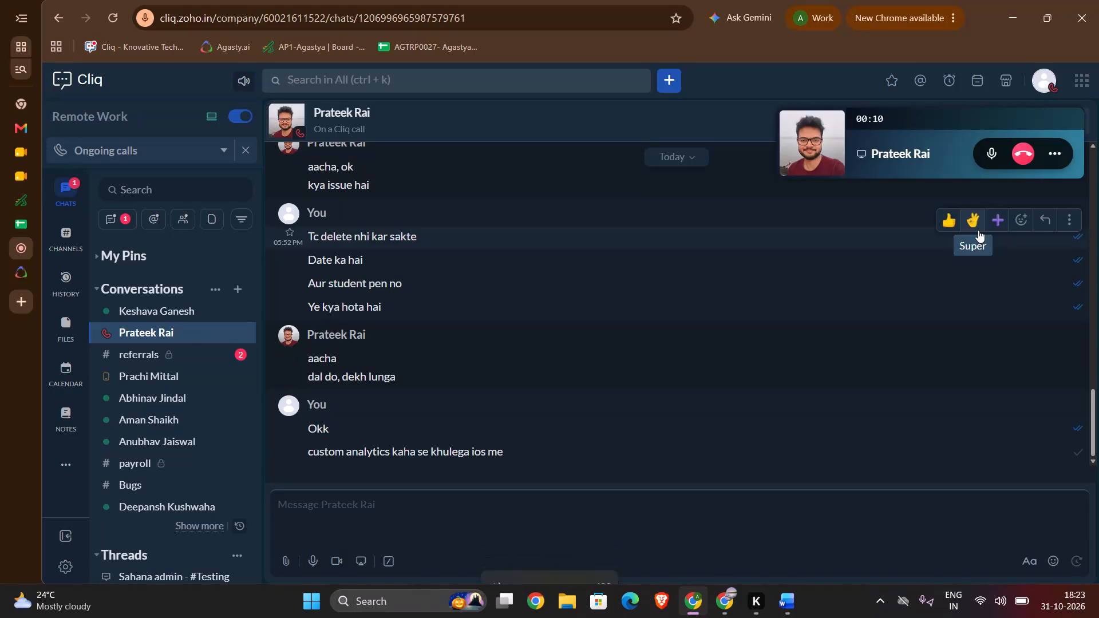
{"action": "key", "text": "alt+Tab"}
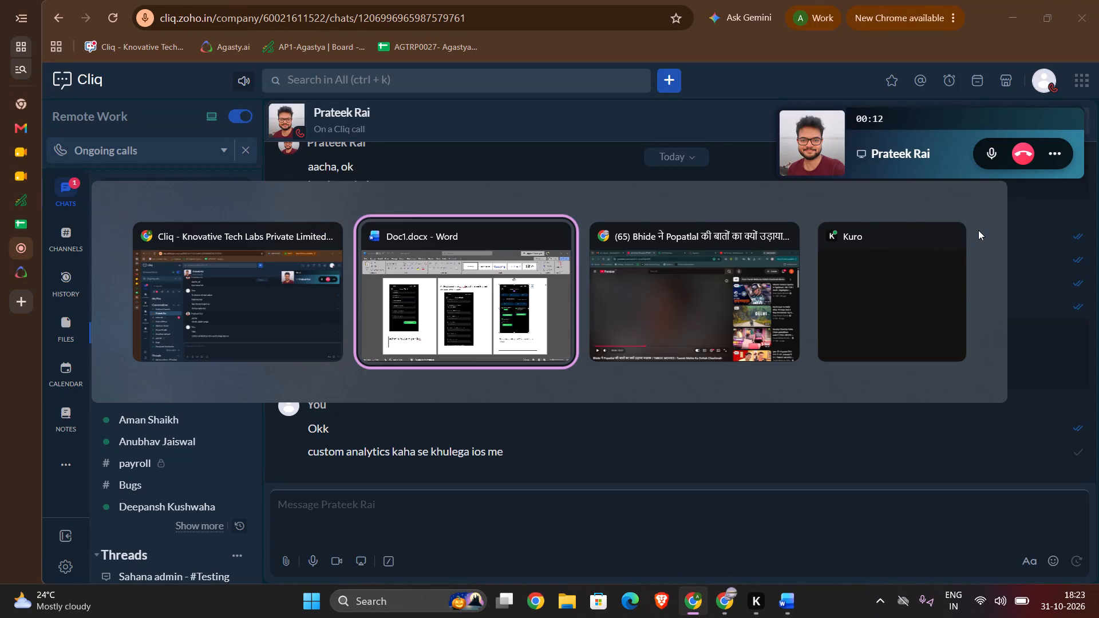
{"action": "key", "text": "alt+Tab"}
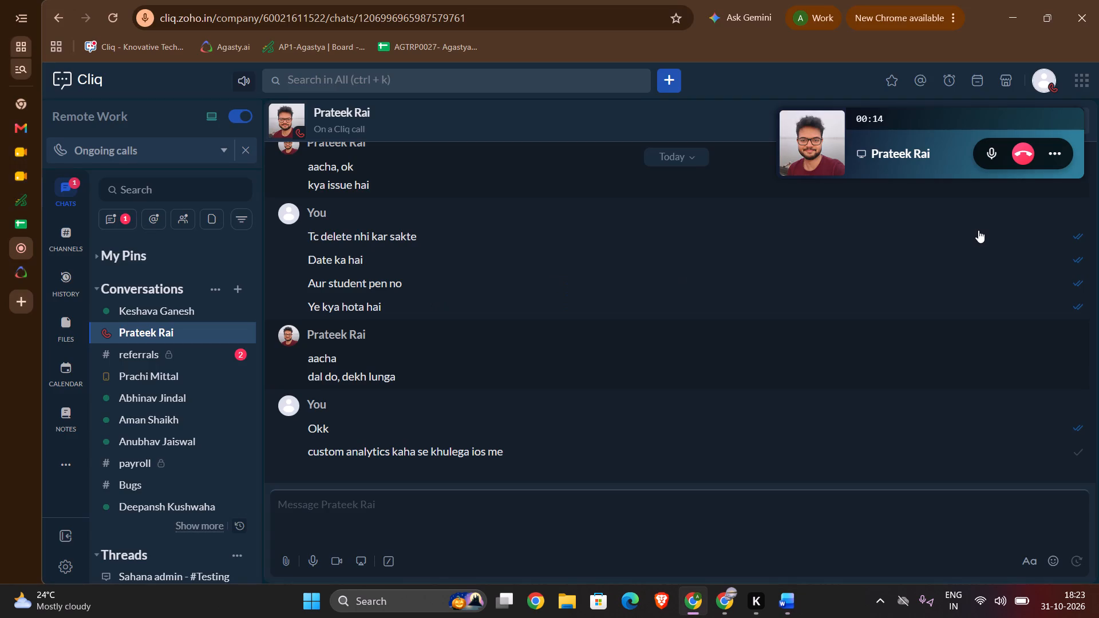